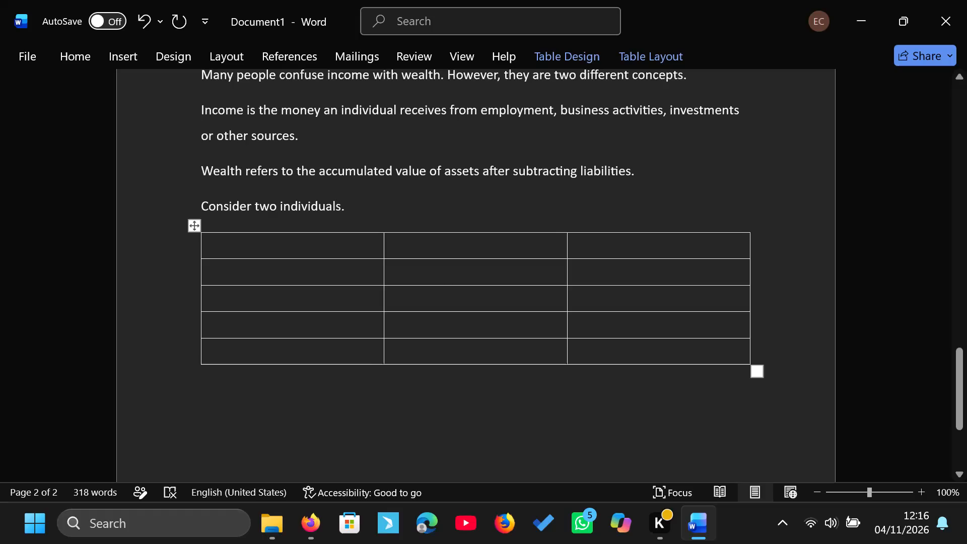
Fill the table's header row with the column headings Description, Person A and Person B.
{"action": "left_click", "coordinate": [292, 250]}
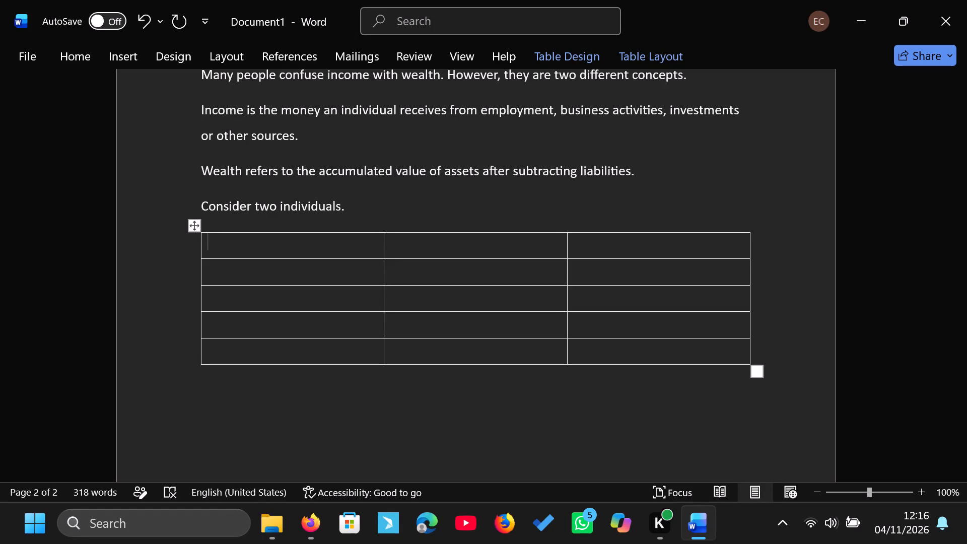
{"action": "type", "text": "description"}
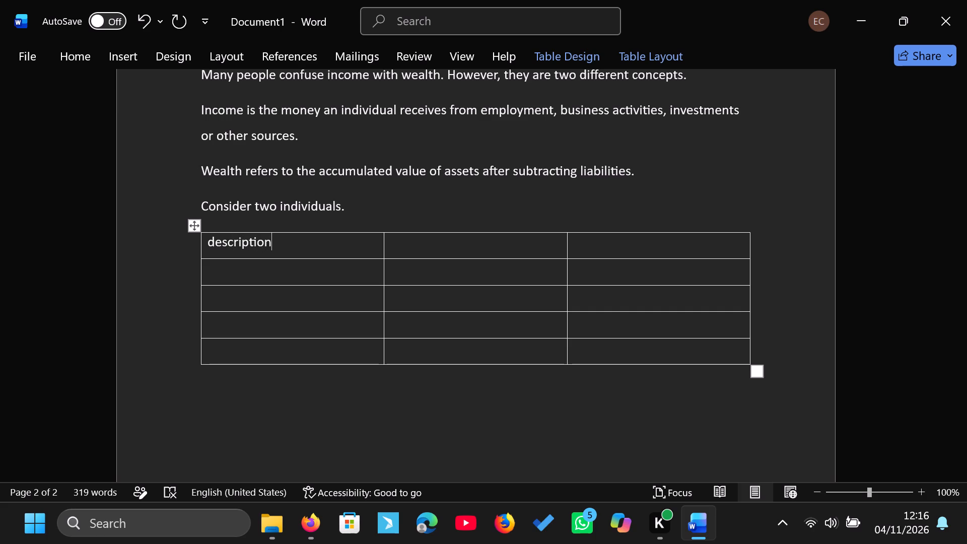
{"action": "key", "text": "Return"}
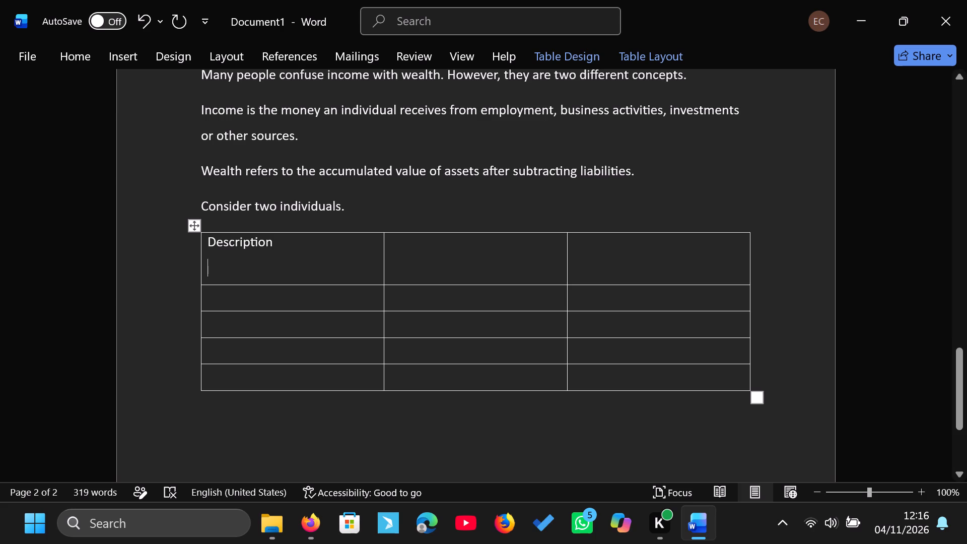
{"action": "key", "text": "BackSpace"}
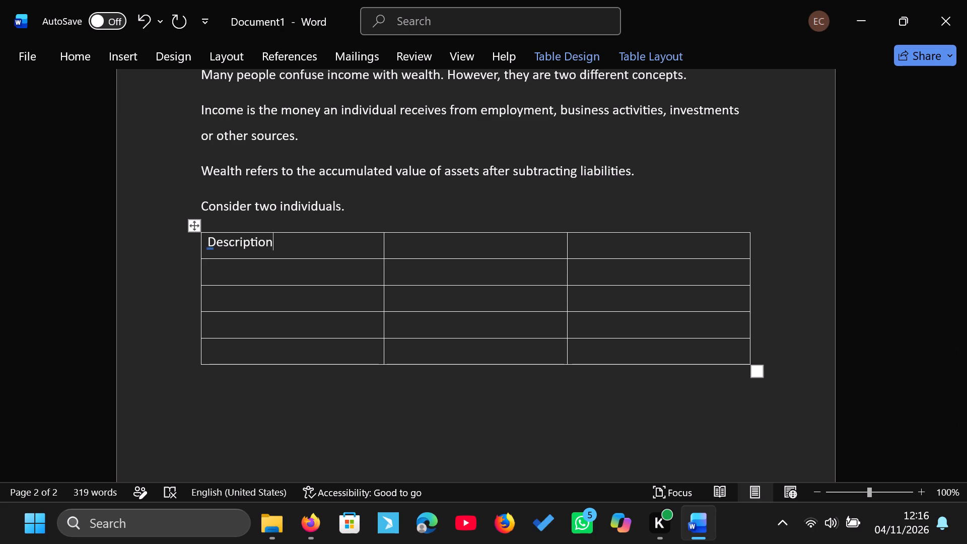
{"action": "left_click", "coordinate": [434, 250]}
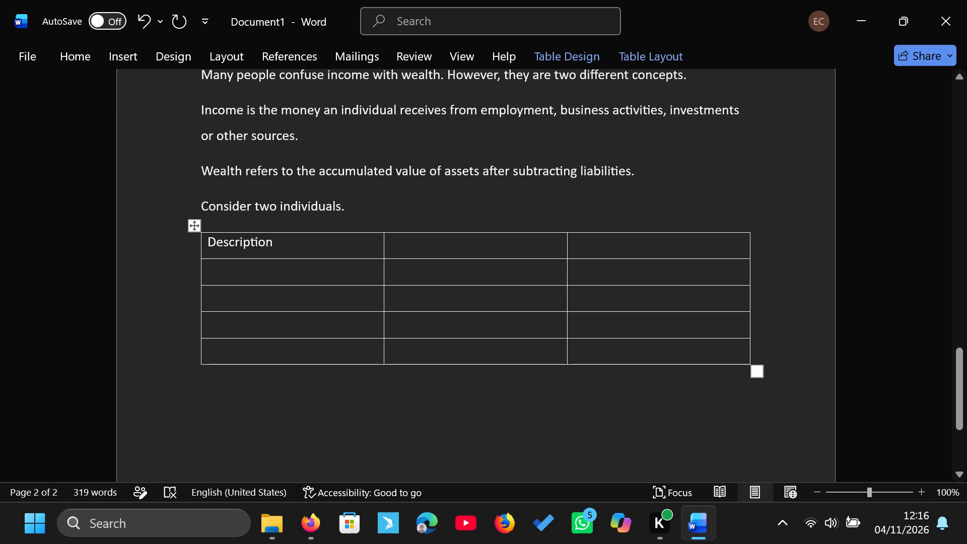
{"action": "key", "text": "shift+p"}
{"action": "type", "text": "ersom"}
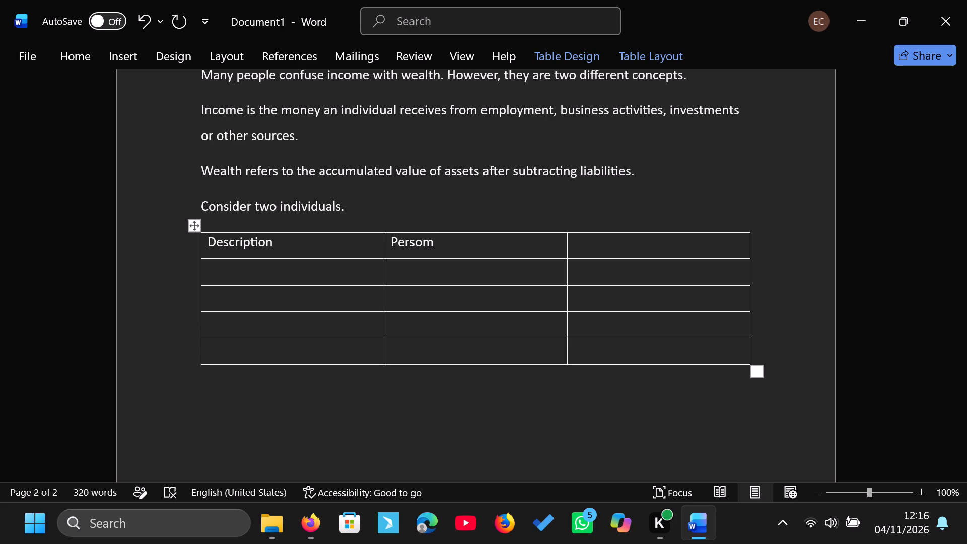
{"action": "key", "text": "BackSpace"}
{"action": "key", "text": "m"}
{"action": "key", "text": "BackSpace"}
{"action": "type", "text": "n"}
{"action": "key", "text": "space"}
{"action": "key", "text": "shift+a"}
{"action": "left_click", "coordinate": [597, 246]}
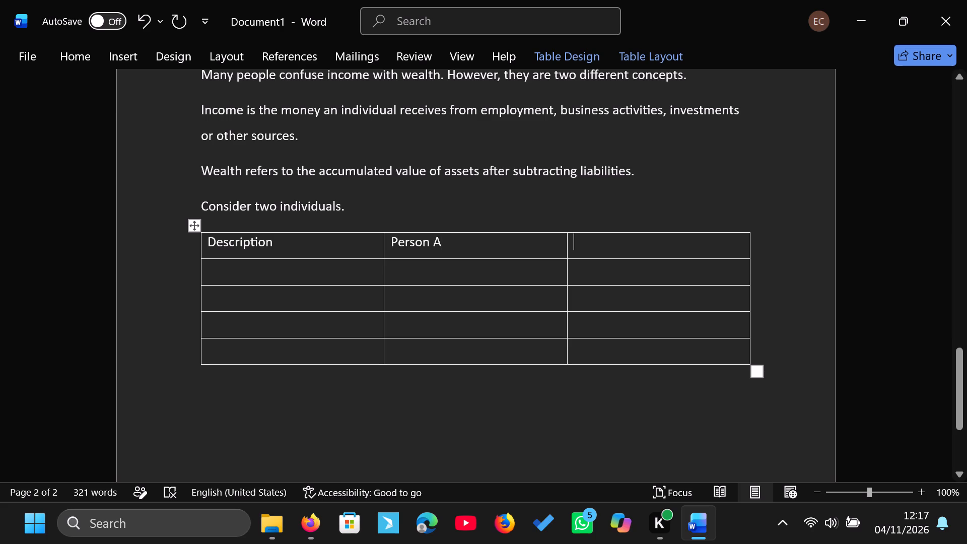
{"action": "type", "text": "Person"}
{"action": "key", "text": "space"}
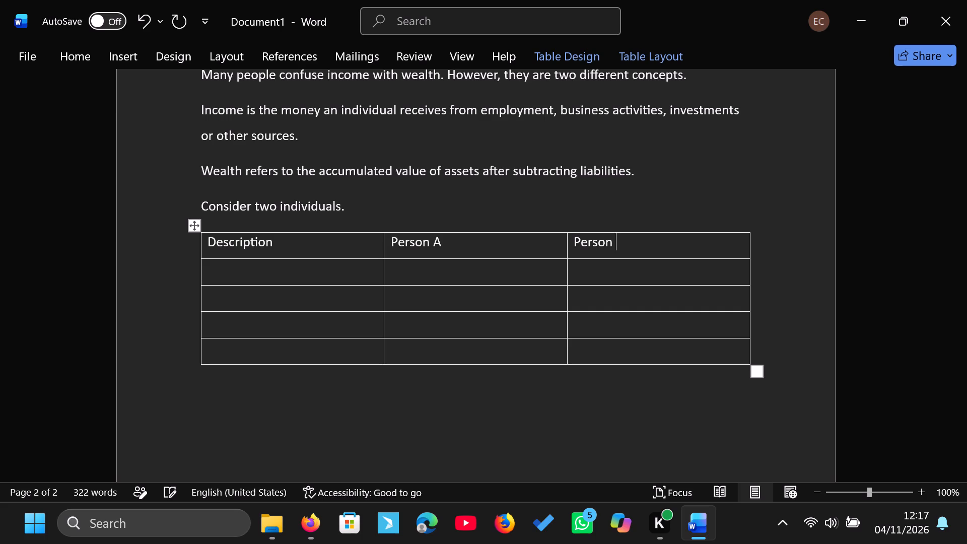
{"action": "key", "text": "shift+b"}
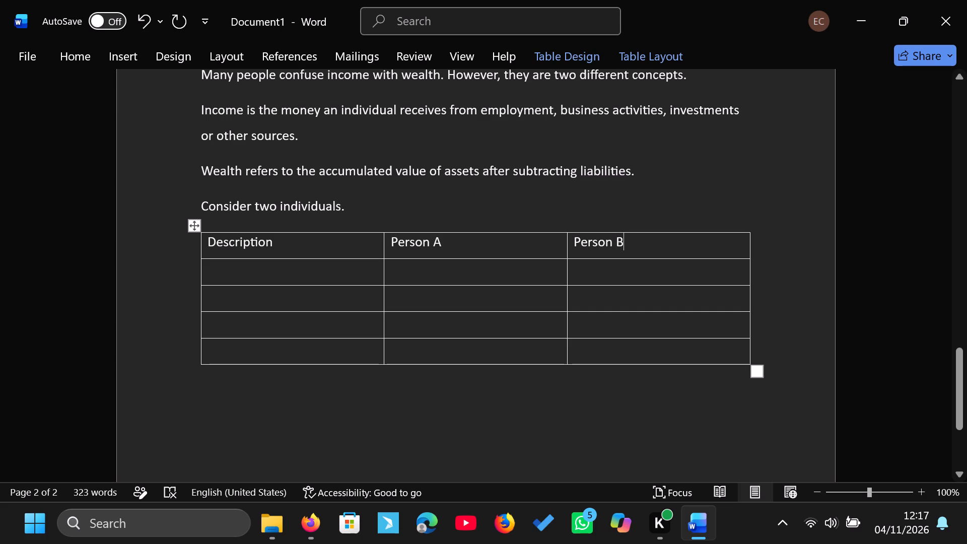
Enter the row labels Monthly income, Monthly expenses and Monthly surplus in rows two to four of the Description column.
{"action": "left_click", "coordinate": [283, 265]}
{"action": "type", "text": "Monthly"}
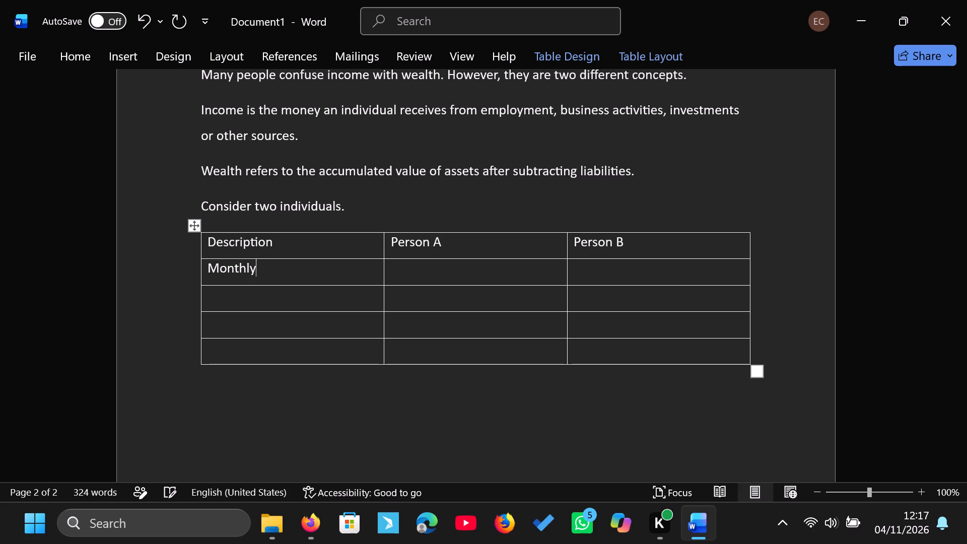
{"action": "key", "text": "space"}
{"action": "type", "text": "income"}
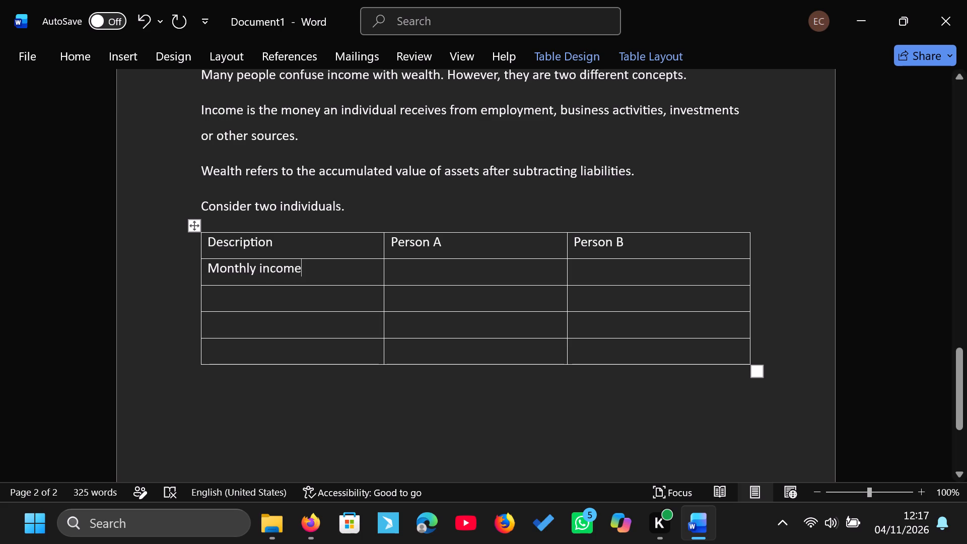
{"action": "left_click", "coordinate": [231, 299]}
{"action": "type", "text": "Mont"}
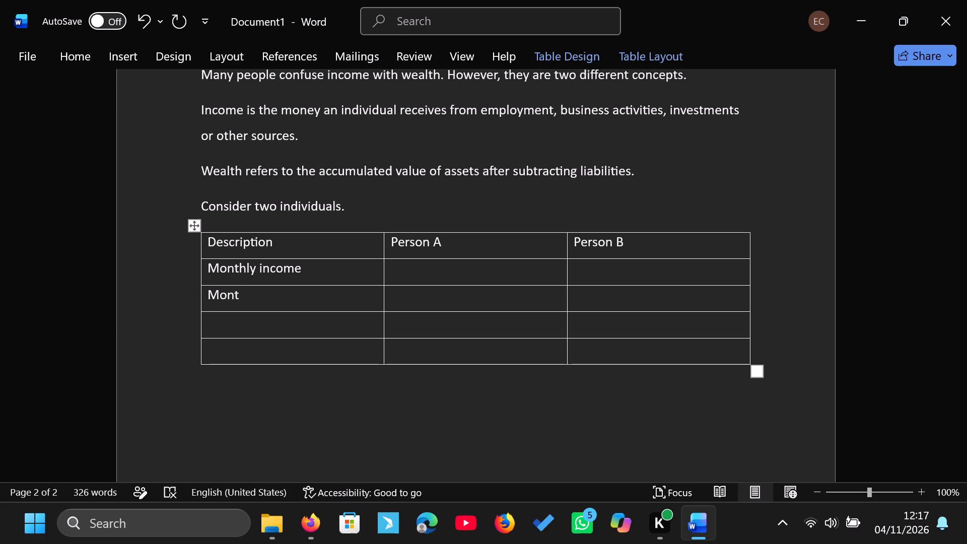
{"action": "type", "text": "hly"}
{"action": "key", "text": "space"}
{"action": "type", "text": "expense"}
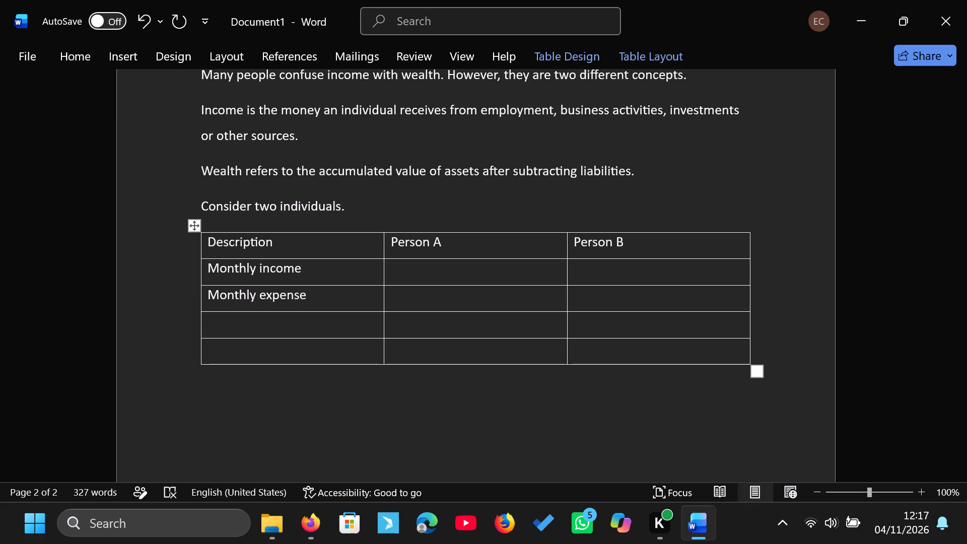
{"action": "key", "text": "s"}
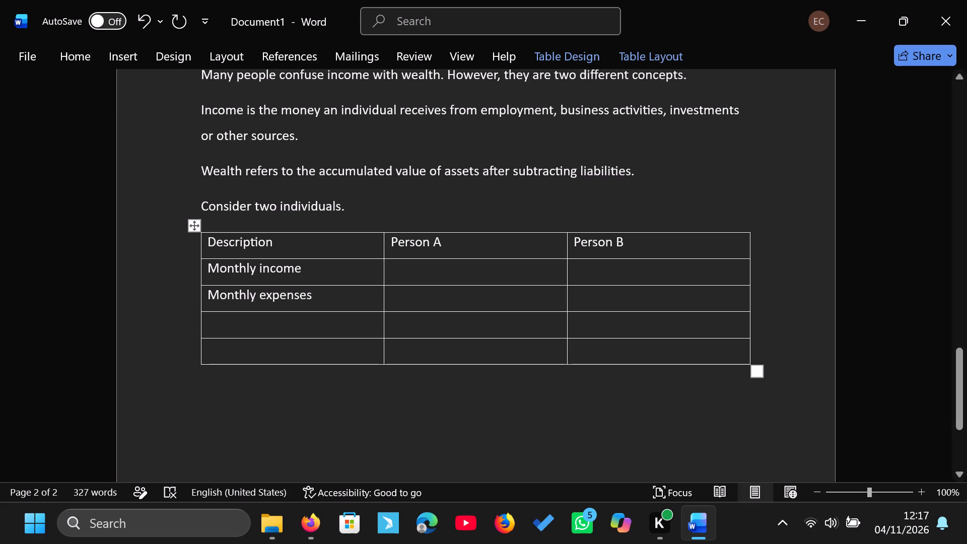
{"action": "left_click", "coordinate": [232, 329]}
{"action": "key", "text": "shift+m"}
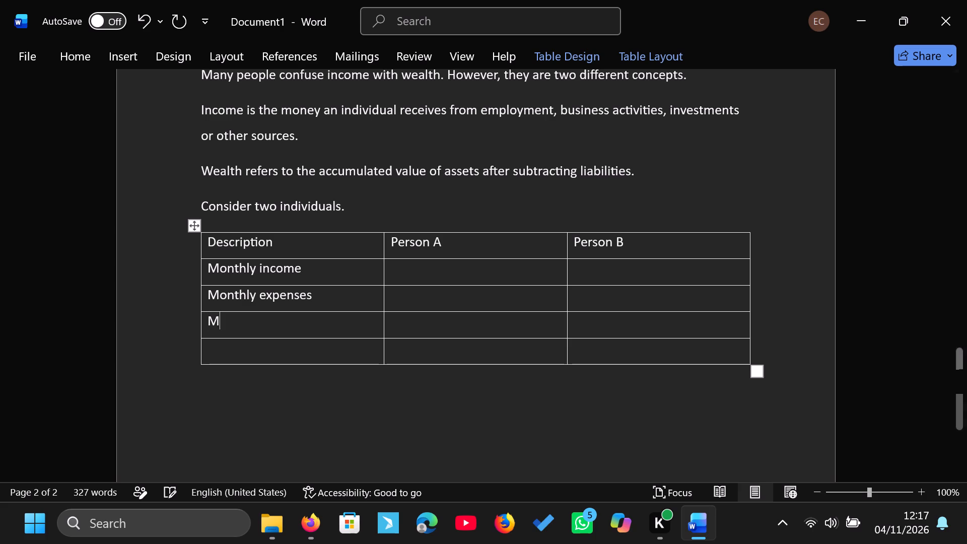
{"action": "type", "text": "onthly"}
{"action": "key", "text": "space"}
{"action": "type", "text": "surplus"}
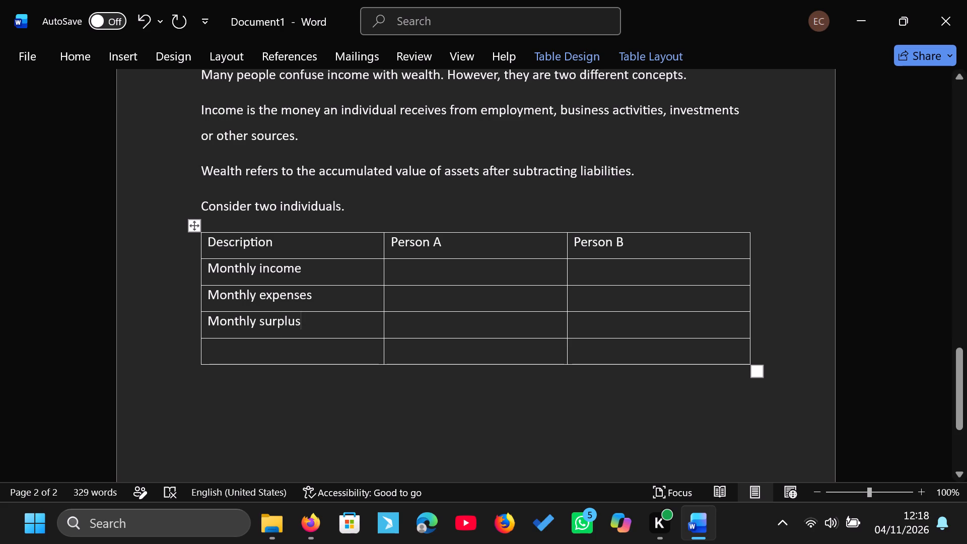
Append the currency unit (KSh) to the Person A and Person B column headings.
{"action": "left_click", "coordinate": [402, 277]}
{"action": "left_click", "coordinate": [454, 242]}
{"action": "key", "text": "shift+parenleft"}
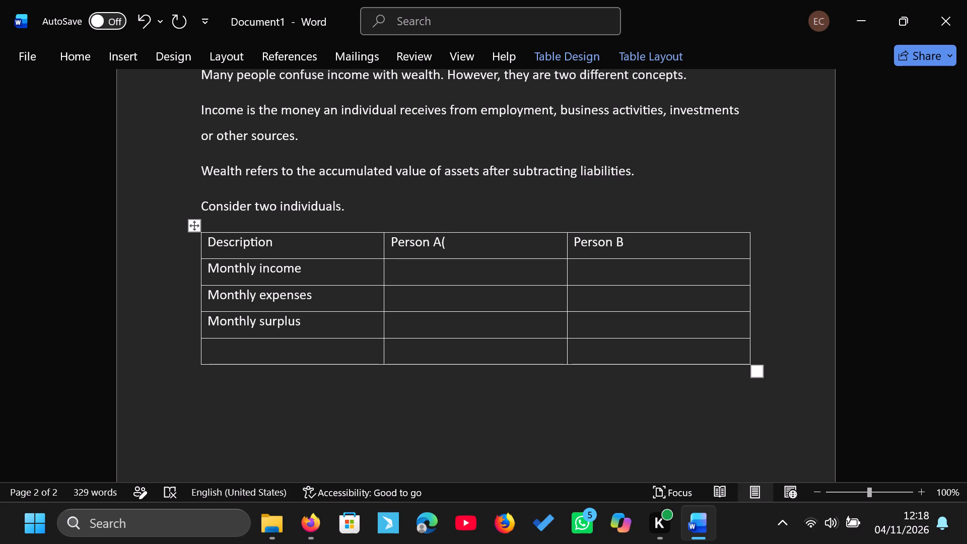
{"action": "key", "text": "shift+k"}
{"action": "key", "text": "shift+s"}
{"action": "key", "text": "h"}
{"action": "key", "text": "shift+parenright"}
{"action": "left_click", "coordinate": [637, 245]}
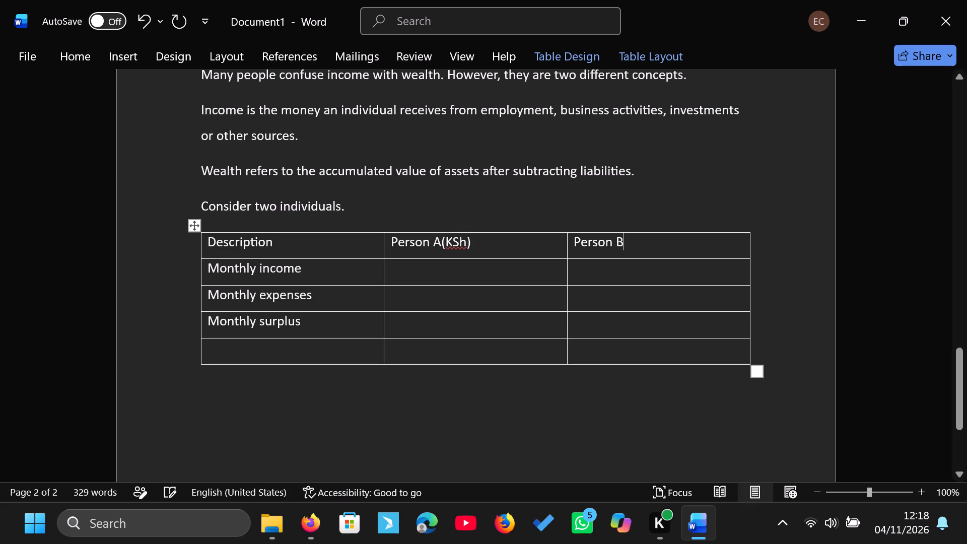
{"action": "key", "text": "shift+parenleft"}
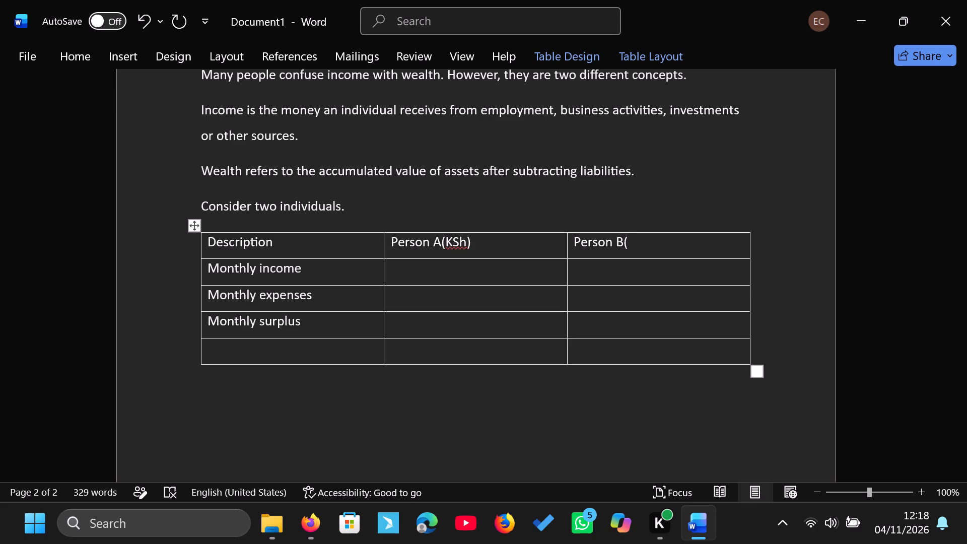
{"action": "key", "text": "shift+k"}
{"action": "type", "text": "Sh"}
{"action": "key", "text": "shift+parenright"}
Insert a space before (KSh) in the Person A column heading.
{"action": "left_click", "coordinate": [428, 274]}
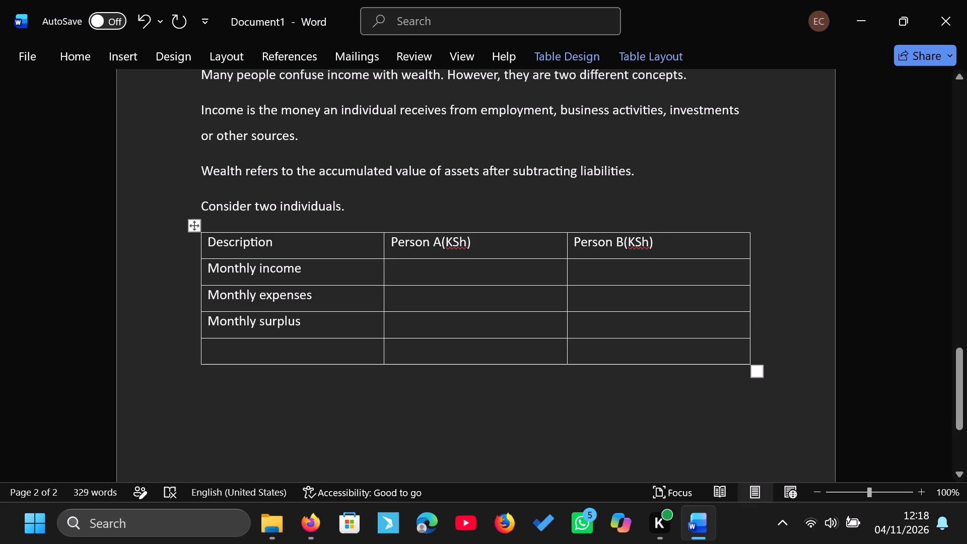
{"action": "left_click", "coordinate": [440, 240]}
{"action": "key", "text": "space"}
Remove the (KSh) unit from the Person A and Person B column headings.
{"action": "left_click", "coordinate": [473, 244]}
{"action": "key", "text": "BackSpace"}
{"action": "key", "text": "BackSpace"}
{"action": "key", "text": "BackSpace"}
{"action": "key", "text": "BackSpace"}
{"action": "key", "text": "BackSpace"}
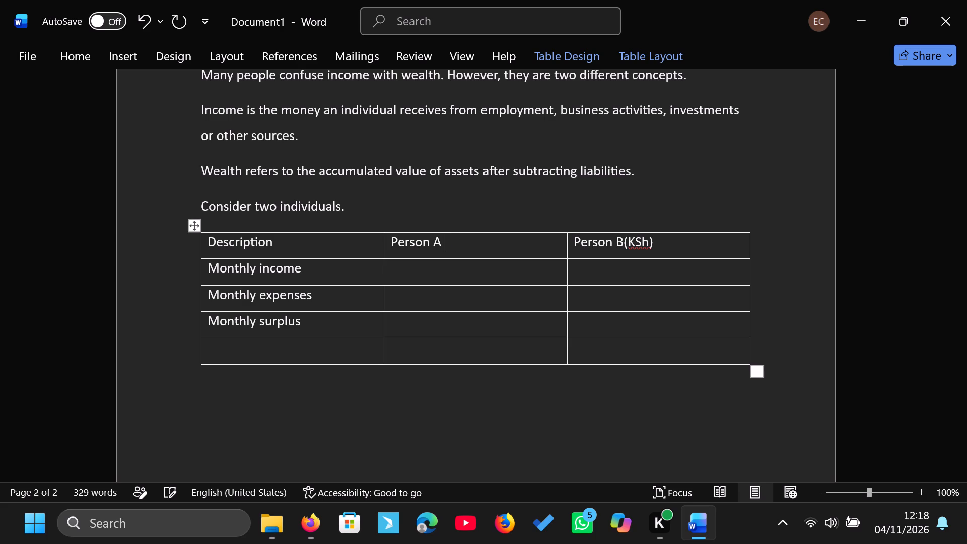
{"action": "left_click", "coordinate": [654, 240]}
{"action": "key", "text": "BackSpace"}
{"action": "key", "text": "BackSpace"}
{"action": "key", "text": "BackSpace"}
{"action": "key", "text": "BackSpace"}
{"action": "key", "text": "BackSpace"}
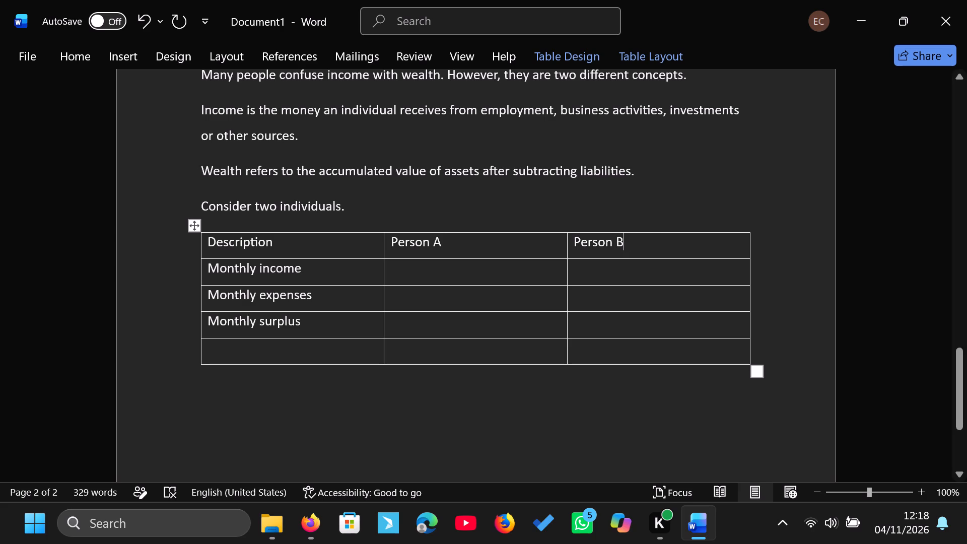
Enter KSh120,000 as Person A's monthly income, with no space between the currency and the amount.
{"action": "left_click", "coordinate": [447, 279]}
{"action": "type", "text": "KS"}
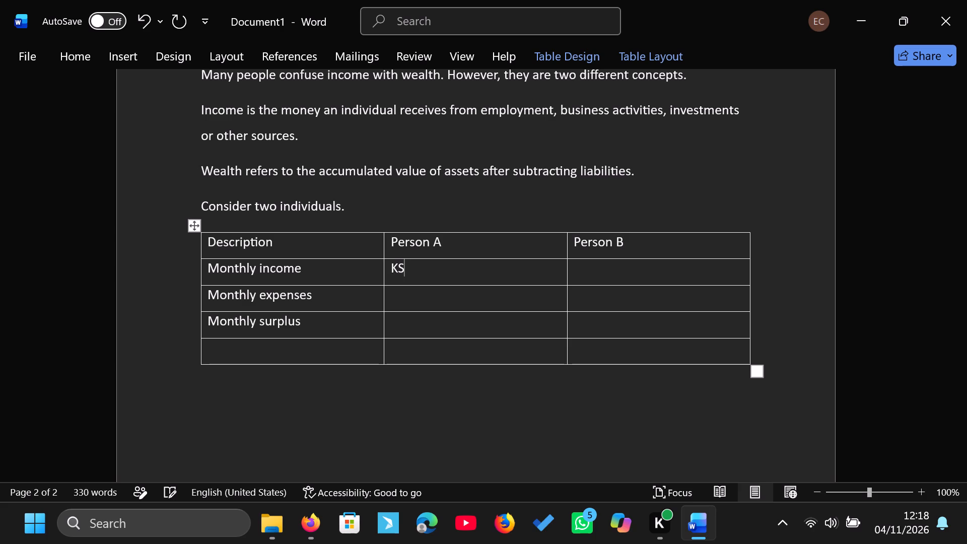
{"action": "key", "text": "h"}
{"action": "key", "text": "space"}
{"action": "key", "text": "BackSpace"}
{"action": "key", "text": "space"}
{"action": "type", "text": "!@)"}
{"action": "key", "text": "comma"}
{"action": "key", "text": "BackSpace"}
{"action": "key", "text": "BackSpace"}
{"action": "key", "text": "BackSpace"}
{"action": "key", "text": "BackSpace"}
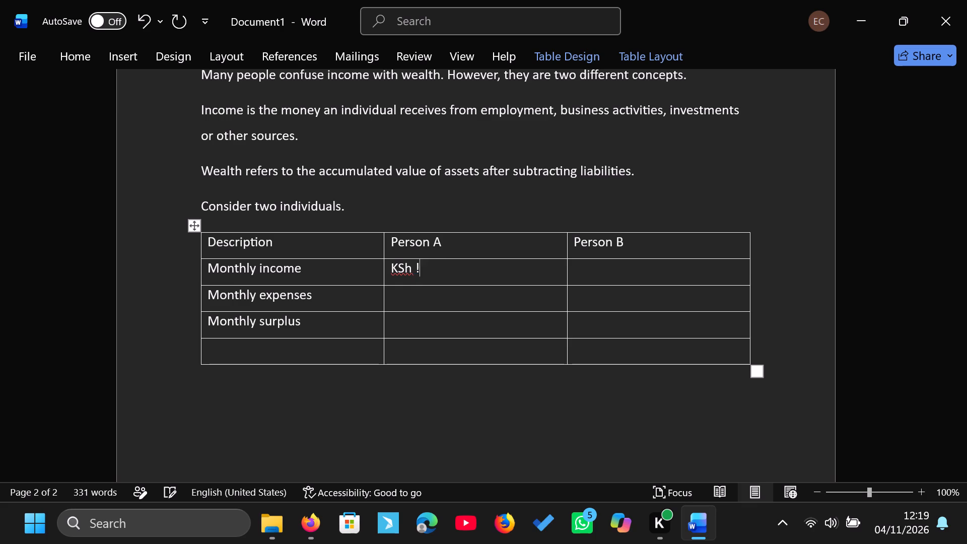
{"action": "type", "text": "120"}
{"action": "type", "text": ",000"}
{"action": "left_click", "coordinate": [594, 271]}
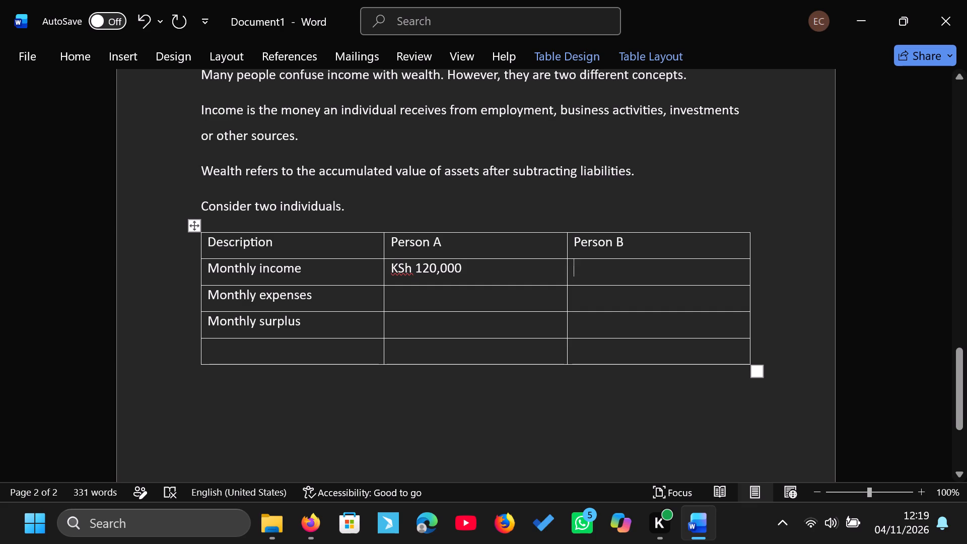
{"action": "left_click", "coordinate": [417, 266]}
{"action": "key", "text": "BackSpace"}
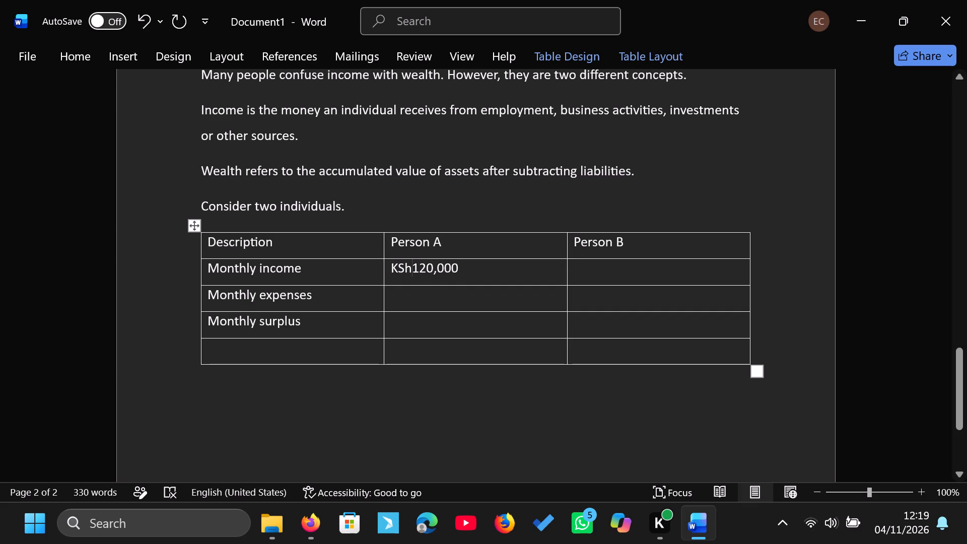
Enter KSh45,000 as Person B's monthly income.
{"action": "left_click", "coordinate": [587, 274]}
{"action": "key", "text": "shift+k"}
{"action": "type", "text": "Sh"}
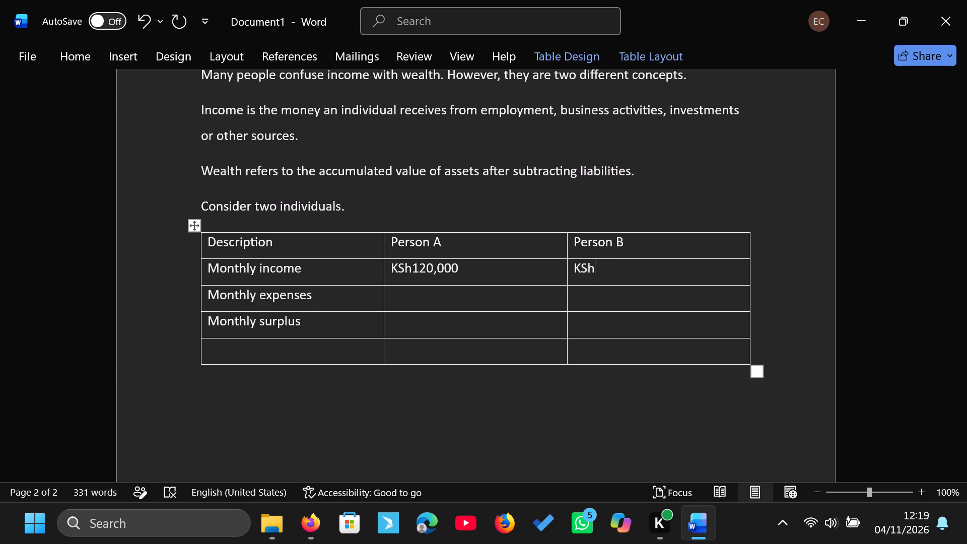
{"action": "type", "text": "45"}
{"action": "type", "text": ",000"}
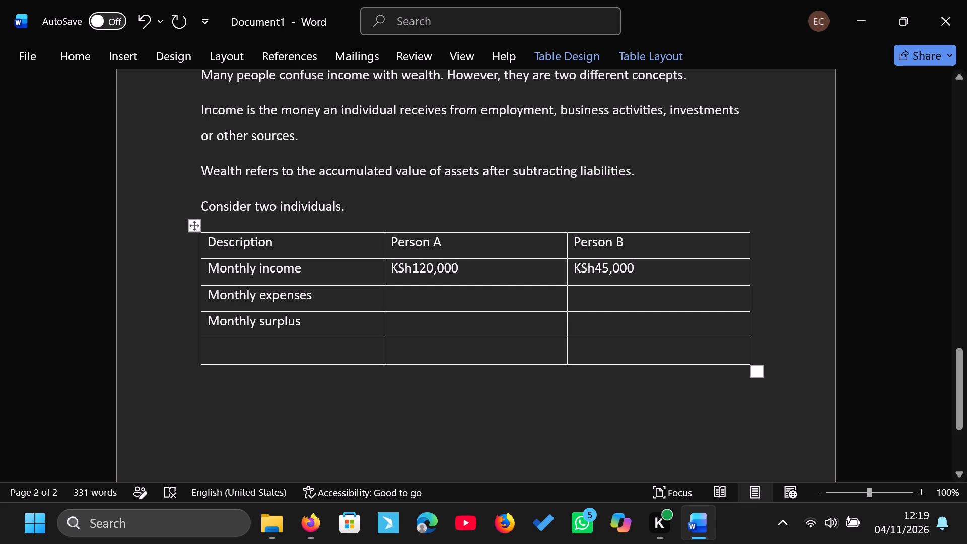
Enter KSh115,000 as Person A's monthly expenses.
{"action": "left_click", "coordinate": [410, 300]}
{"action": "type", "text": "KSh"}
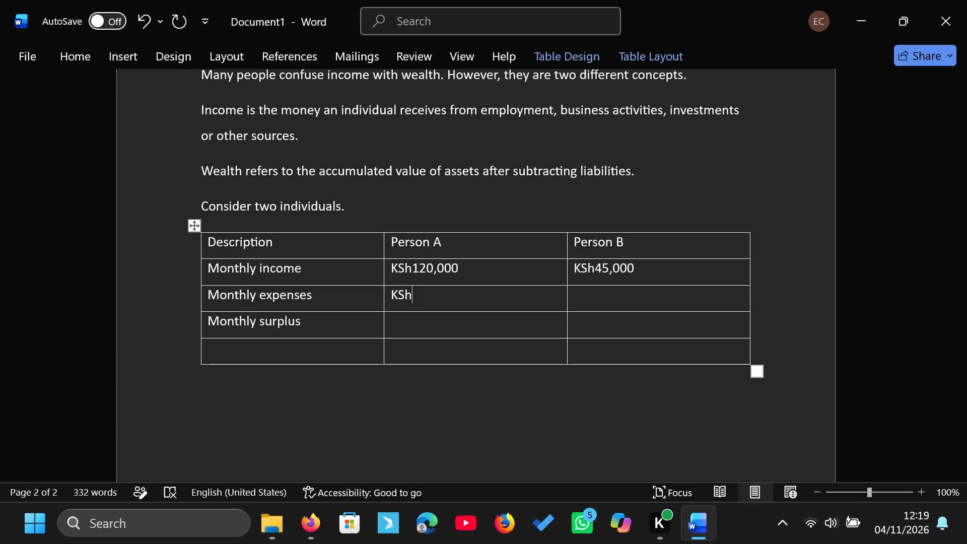
{"action": "key", "text": "1"}
{"action": "type", "text": "15"}
{"action": "type", "text": ",000"}
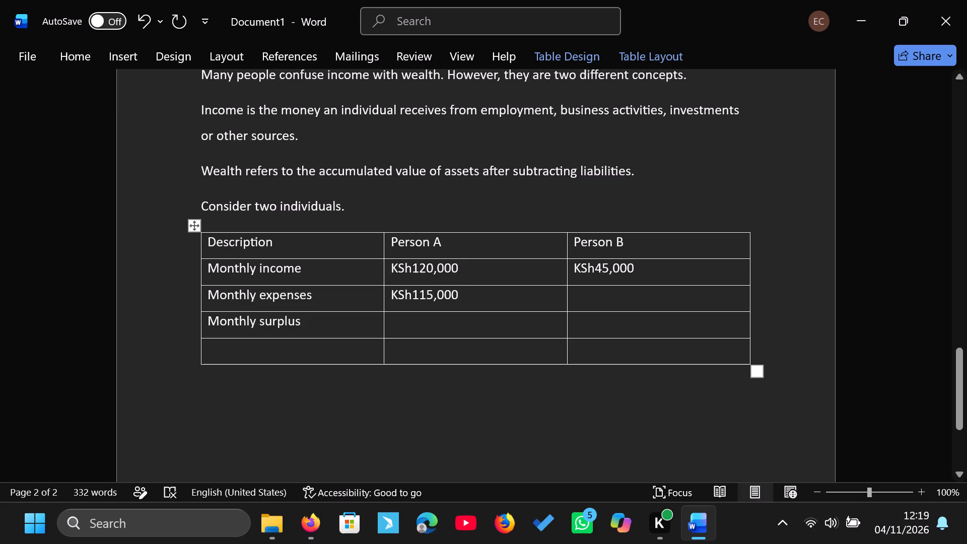
Enter KSh25,000 as Person B's monthly expenses.
{"action": "left_click", "coordinate": [579, 295]}
{"action": "type", "text": "KSh"}
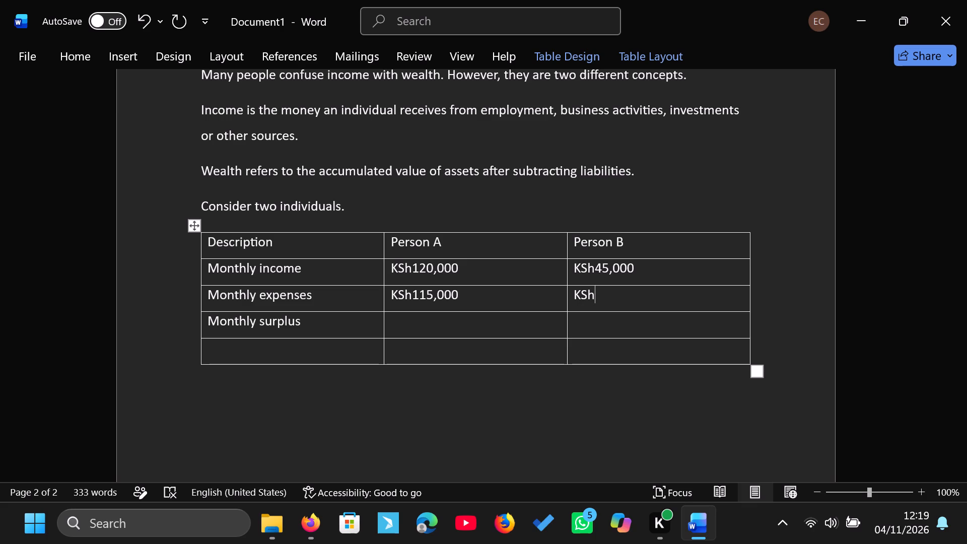
{"action": "key", "text": "2"}
{"action": "key", "text": "5"}
{"action": "key", "text": "shift+less"}
{"action": "type", "text": "00"}
{"action": "key", "text": "BackSpace"}
{"action": "key", "text": "BackSpace"}
{"action": "key", "text": "BackSpace"}
{"action": "type", "text": ",00"}
{"action": "key", "text": "0"}
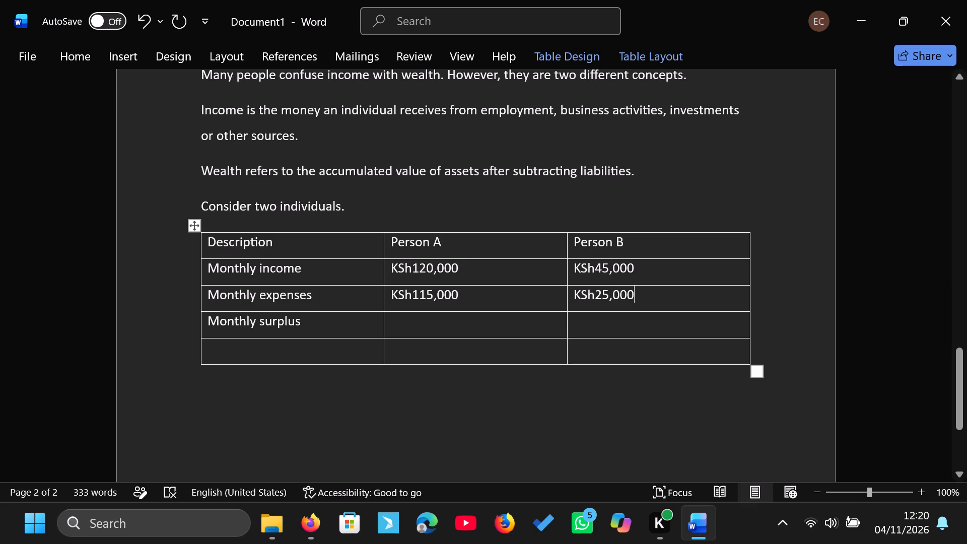
Fill the Monthly surplus row with KSh5,000 for Person A and KSh20,000 for Person B.
{"action": "left_click", "coordinate": [395, 330]}
{"action": "type", "text": "KSh"}
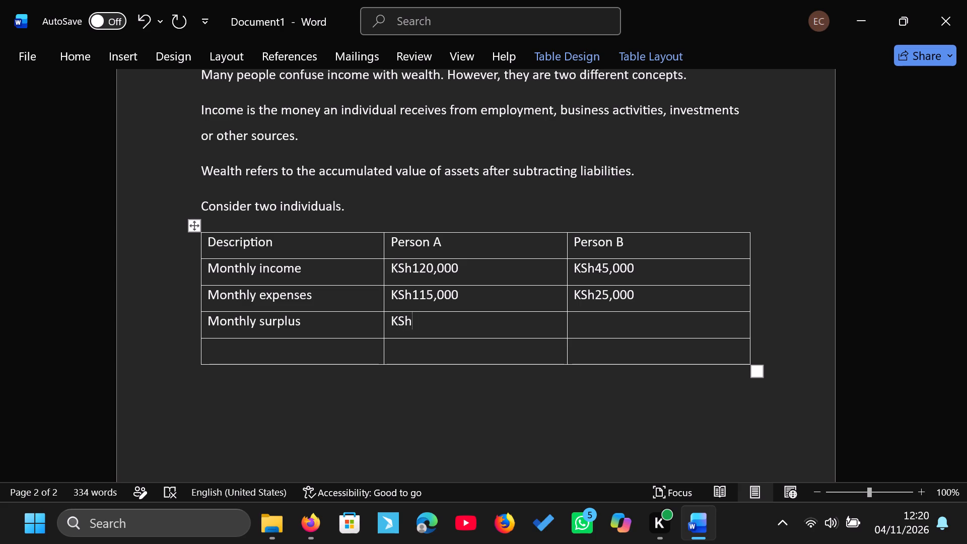
{"action": "key", "text": "5"}
{"action": "type", "text": ",000"}
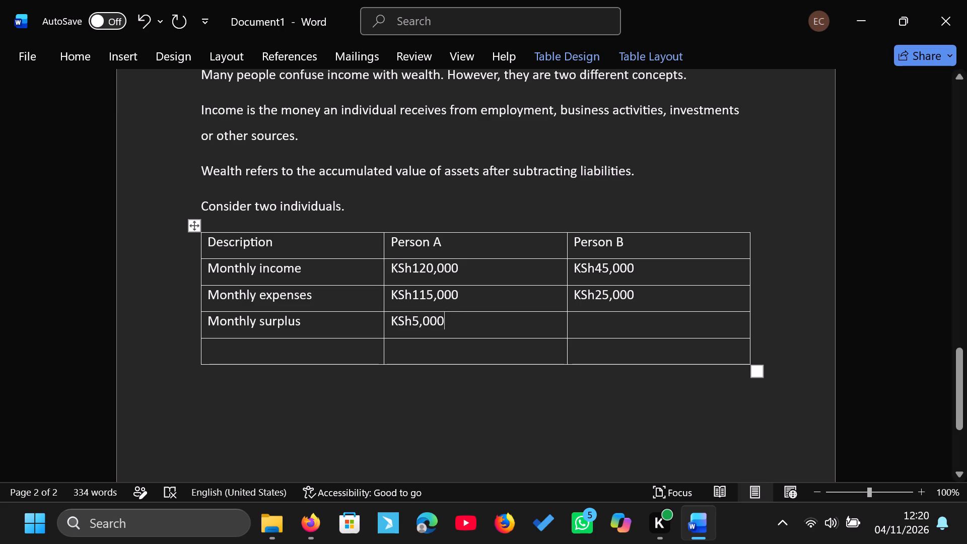
{"action": "left_click", "coordinate": [578, 324]}
{"action": "type", "text": "KSh"}
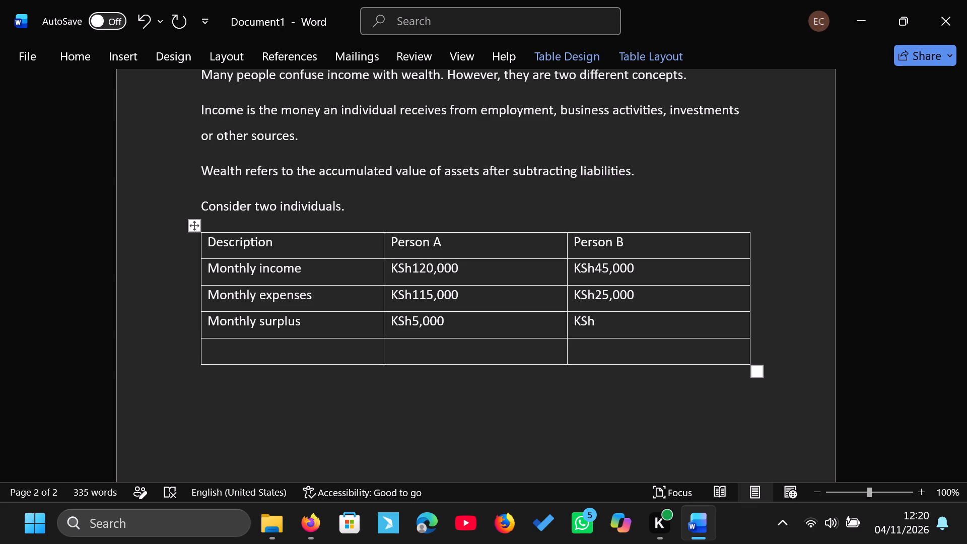
{"action": "type", "text": "20"}
{"action": "key", "text": "comma"}
{"action": "type", "text": "000"}
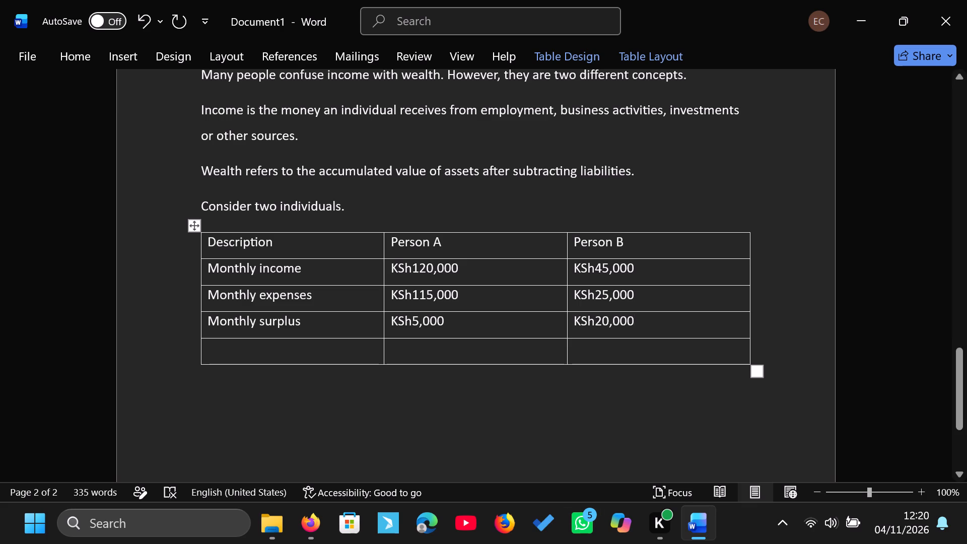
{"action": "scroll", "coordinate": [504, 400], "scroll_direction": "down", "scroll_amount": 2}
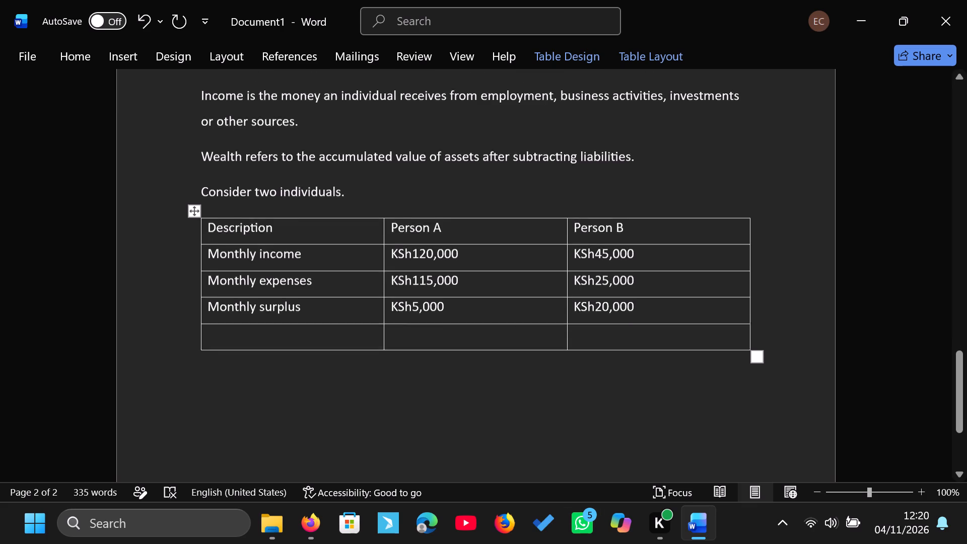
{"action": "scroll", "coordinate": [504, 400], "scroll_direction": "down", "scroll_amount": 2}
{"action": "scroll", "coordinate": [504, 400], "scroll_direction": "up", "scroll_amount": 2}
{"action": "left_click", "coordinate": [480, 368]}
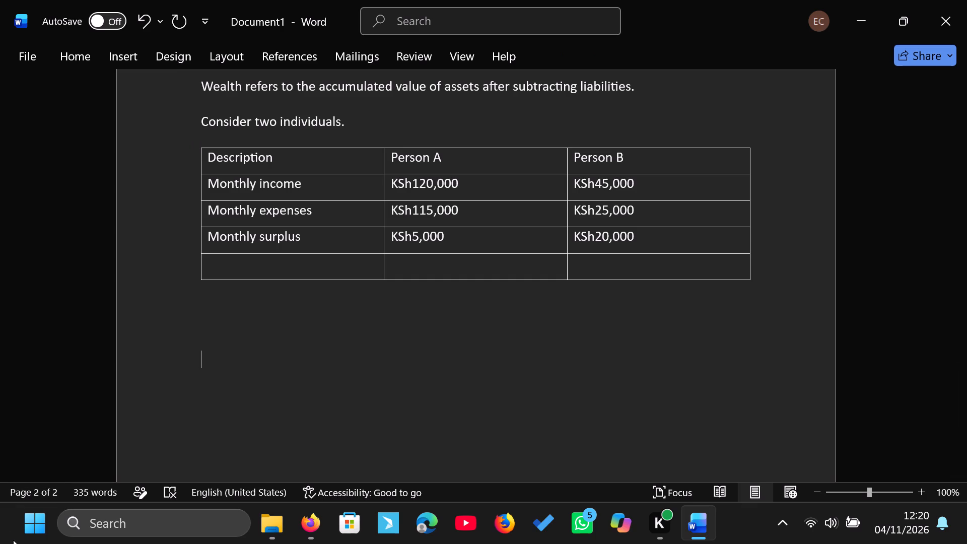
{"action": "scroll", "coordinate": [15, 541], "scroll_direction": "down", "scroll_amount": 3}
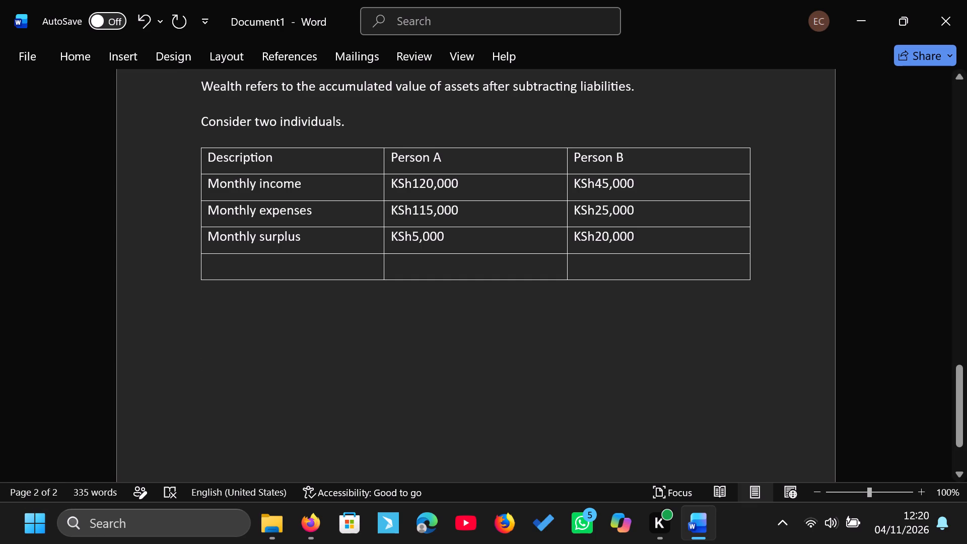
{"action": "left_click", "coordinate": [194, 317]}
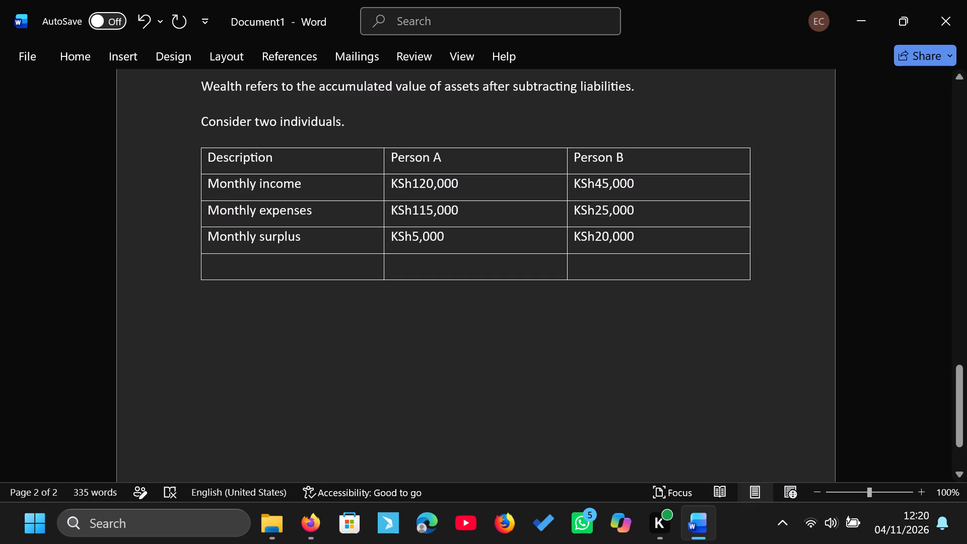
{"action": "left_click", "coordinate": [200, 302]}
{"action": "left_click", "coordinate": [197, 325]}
Make the line "Consider two individuals." above the table bold.
{"action": "left_click_drag", "start_coordinate": [353, 127], "coordinate": [223, 125]}
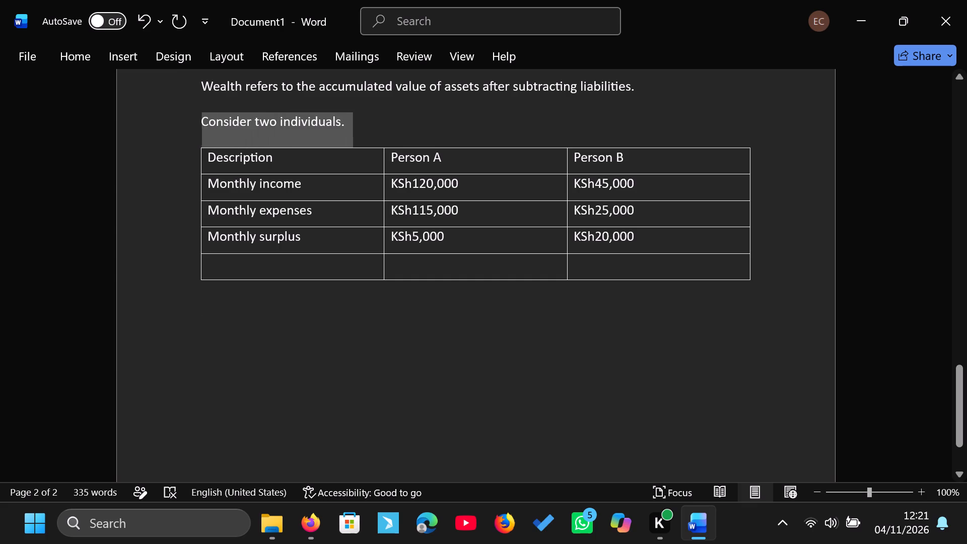
{"action": "left_click_drag", "start_coordinate": [223, 125], "coordinate": [216, 126]}
{"action": "left_click", "coordinate": [228, 89]}
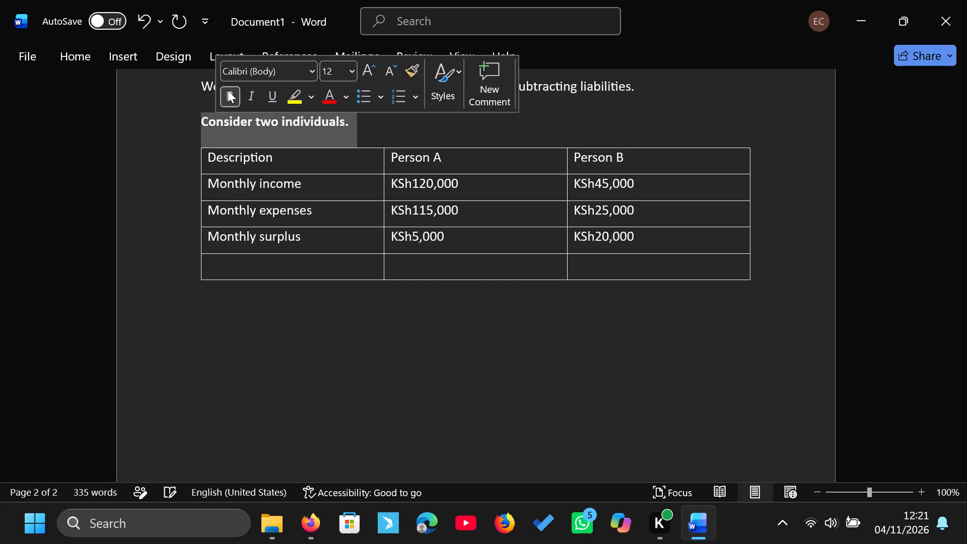
{"action": "left_click", "coordinate": [149, 199]}
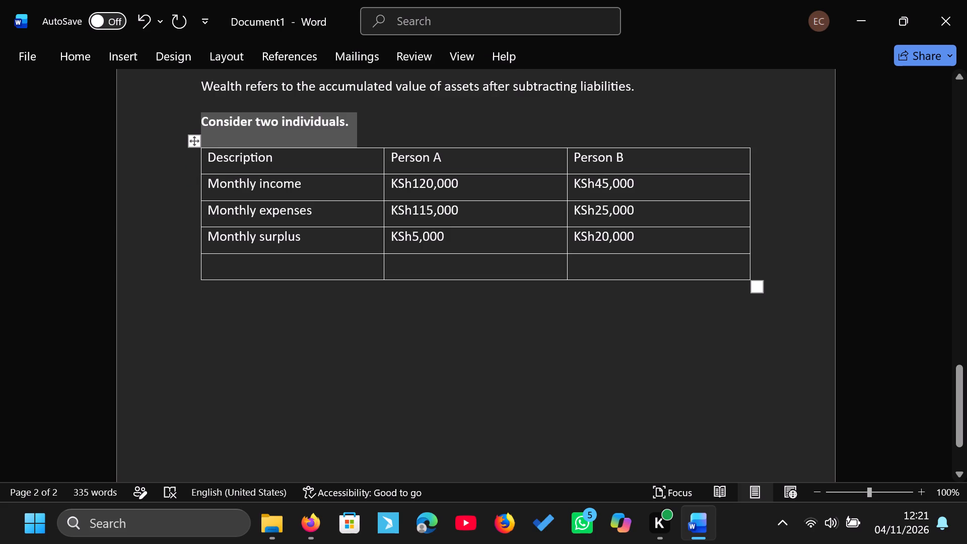
Below the table, write the paragraph "Person A earns significantly more than Person B." and start a new paragraph.
{"action": "left_click", "coordinate": [204, 302]}
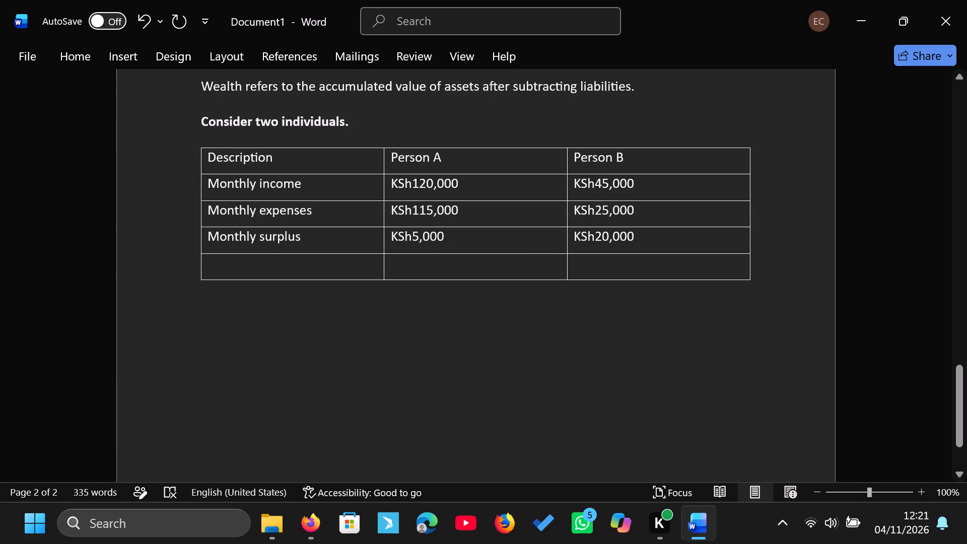
{"action": "left_click", "coordinate": [198, 313]}
{"action": "left_click", "coordinate": [197, 318]}
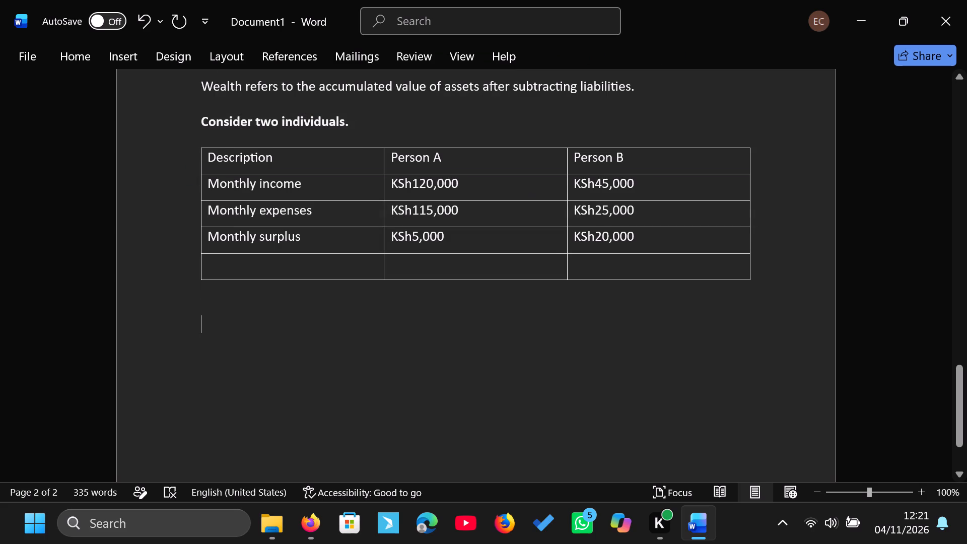
{"action": "left_click", "coordinate": [200, 307]}
{"action": "left_click", "coordinate": [199, 323]}
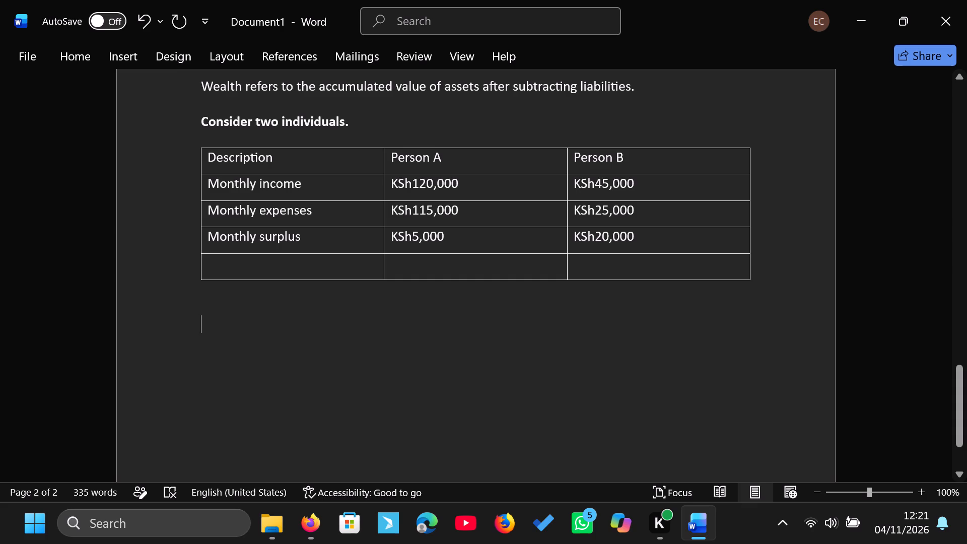
{"action": "left_click", "coordinate": [196, 303]}
{"action": "left_click", "coordinate": [200, 315]}
{"action": "type", "text": "person"}
{"action": "key", "text": "space"}
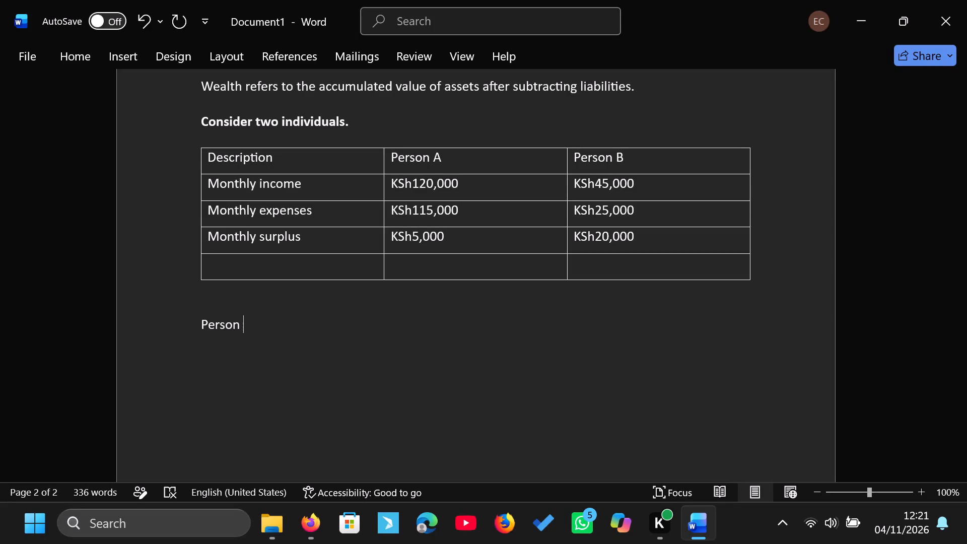
{"action": "key", "text": "shift+a"}
{"action": "key", "text": "space"}
{"action": "type", "text": "earns significantly"}
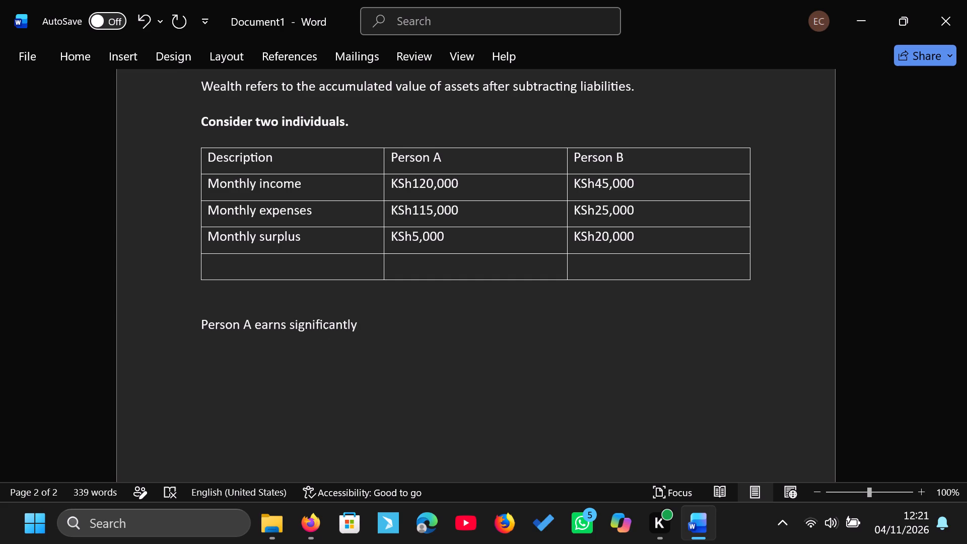
{"action": "key", "text": "m"}
{"action": "key", "text": "BackSpace"}
{"action": "key", "text": "space"}
{"action": "type", "text": "more than"}
{"action": "key", "text": "space"}
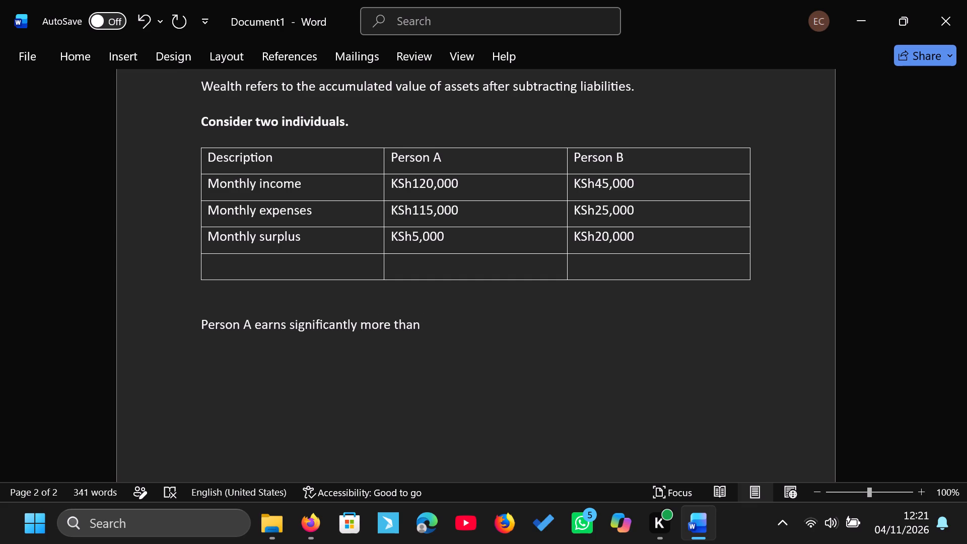
{"action": "type", "text": "Person"}
{"action": "key", "text": "space"}
{"action": "key", "text": "shift+b"}
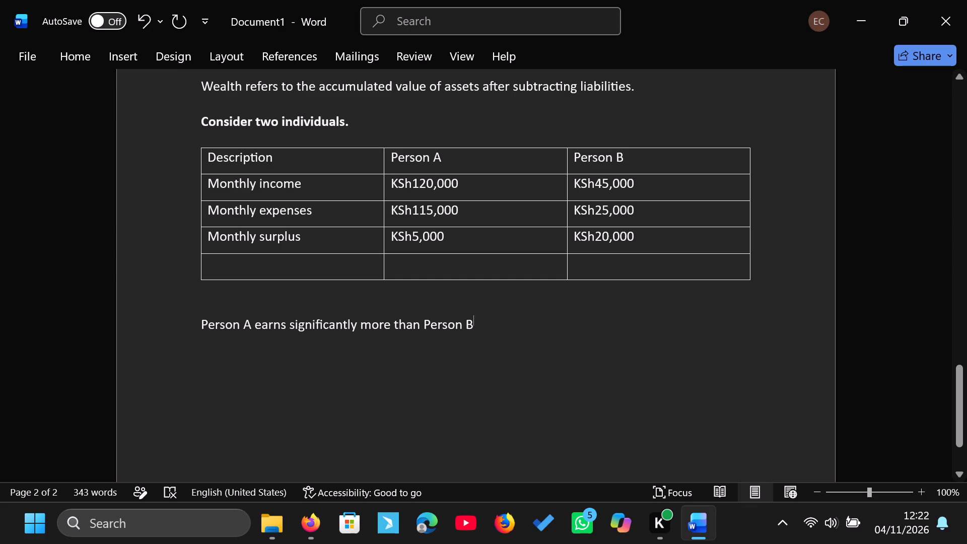
{"action": "key", "text": "period"}
{"action": "key", "text": "Return"}
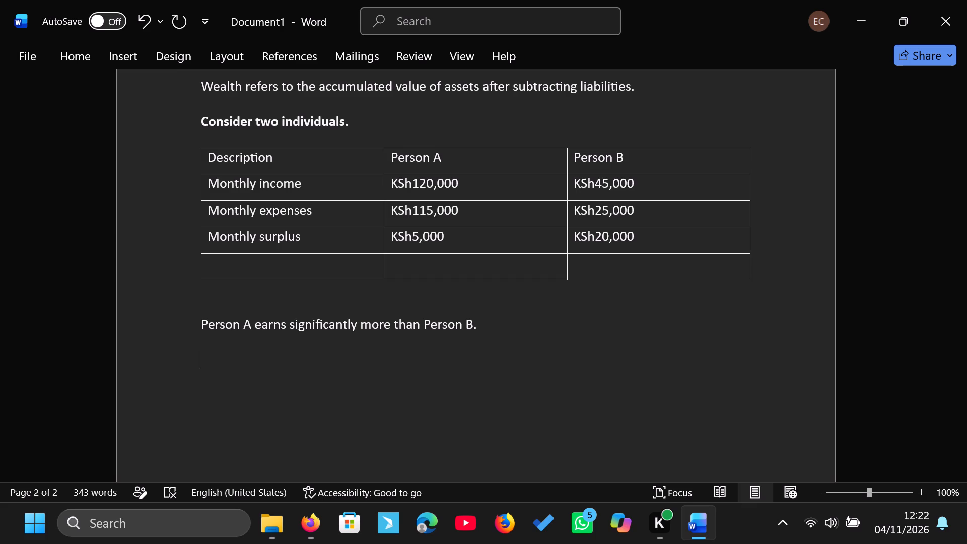
Write the paragraph "This means person B has more money available for saving, investing and building financial security." and start a new paragraph.
{"action": "type", "text": "ho"}
{"action": "key", "text": "BackSpace"}
{"action": "key", "text": "BackSpace"}
{"action": "type", "text": "this"}
{"action": "key", "text": "space"}
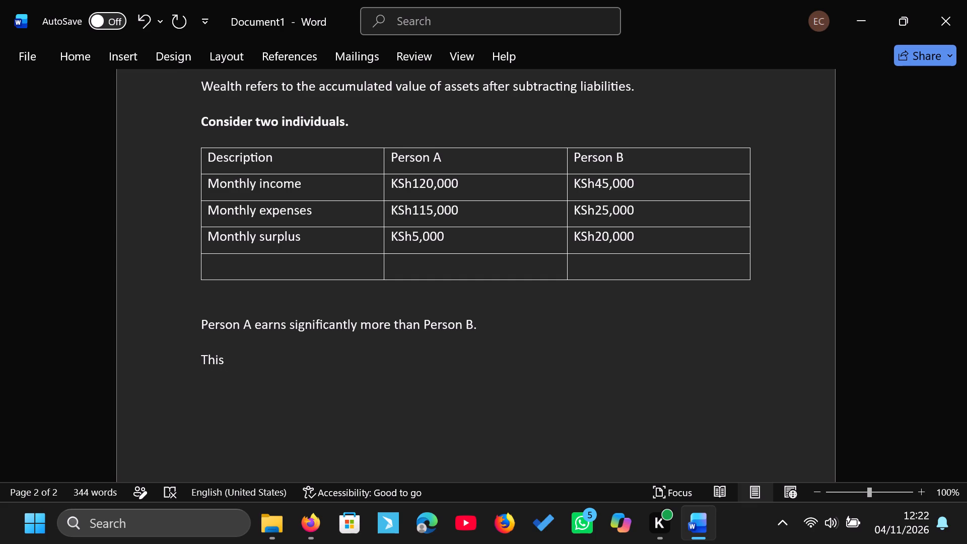
{"action": "type", "text": "means"}
{"action": "key", "text": "space"}
{"action": "key", "text": "p"}
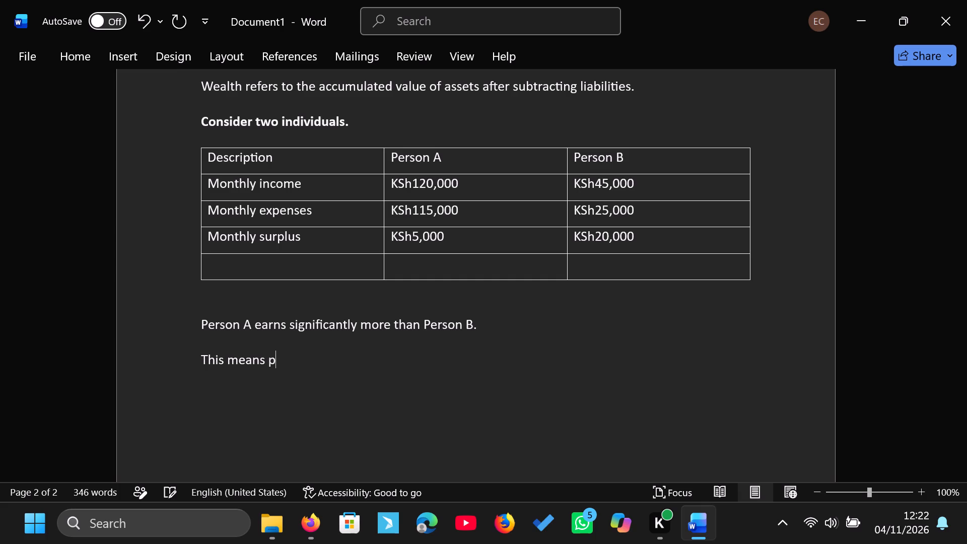
{"action": "type", "text": "er"}
{"action": "type", "text": "so"}
{"action": "type", "text": "n"}
{"action": "key", "text": "space"}
{"action": "type", "text": "B"}
{"action": "key", "text": "space"}
{"action": "type", "text": "has more"}
{"action": "key", "text": "space"}
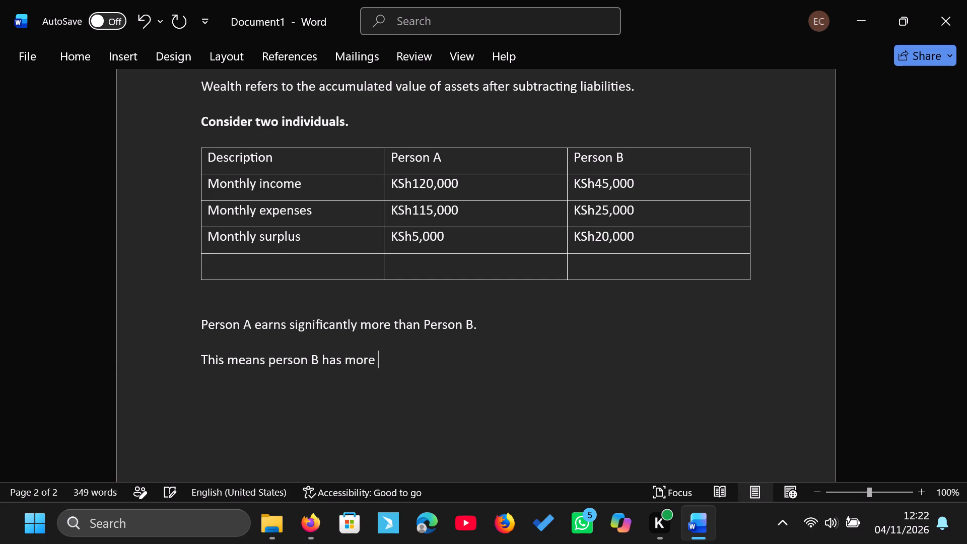
{"action": "type", "text": "money available"}
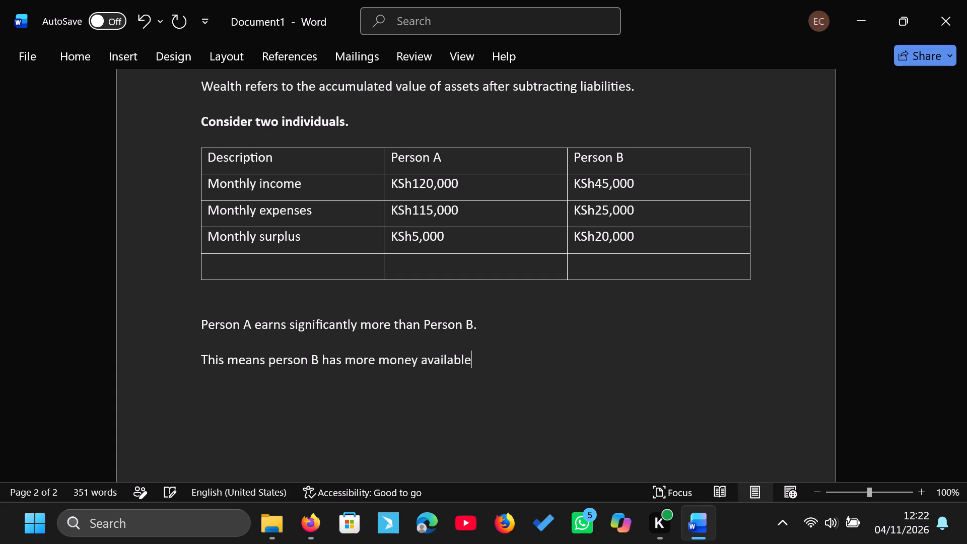
{"action": "key", "text": "space"}
{"action": "type", "text": "for"}
{"action": "key", "text": "space"}
{"action": "type", "text": "saving"}
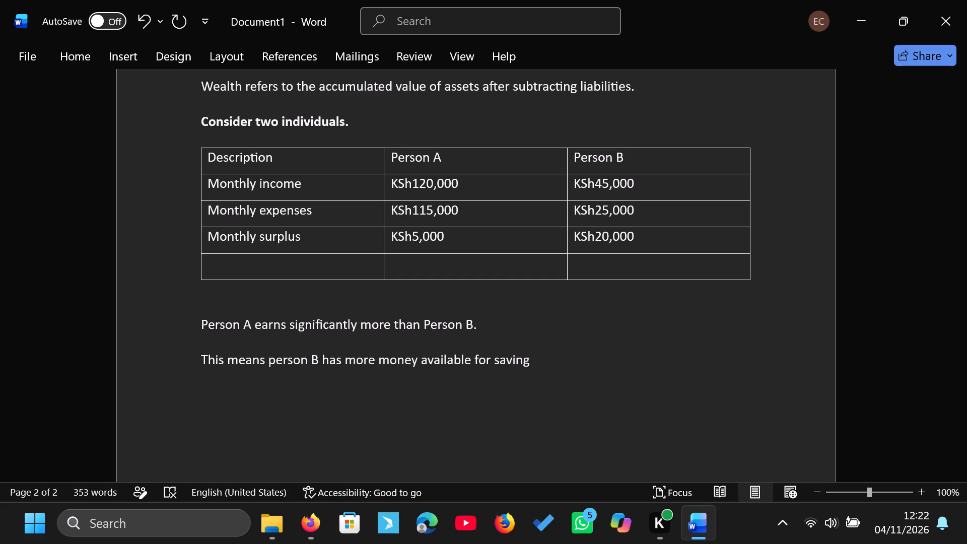
{"action": "type", "text": ", inv"}
{"action": "type", "text": "esting"}
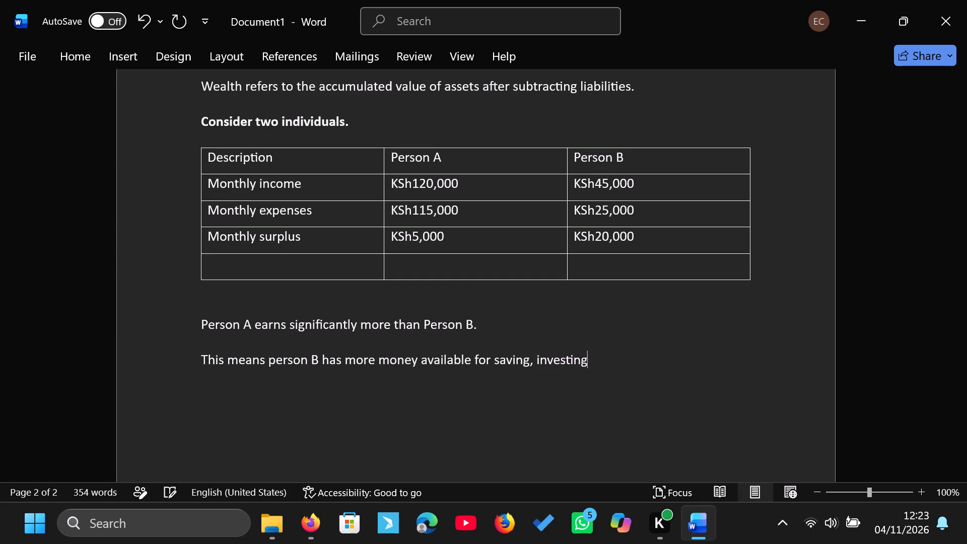
{"action": "key", "text": "space"}
{"action": "type", "text": "and"}
{"action": "key", "text": "space"}
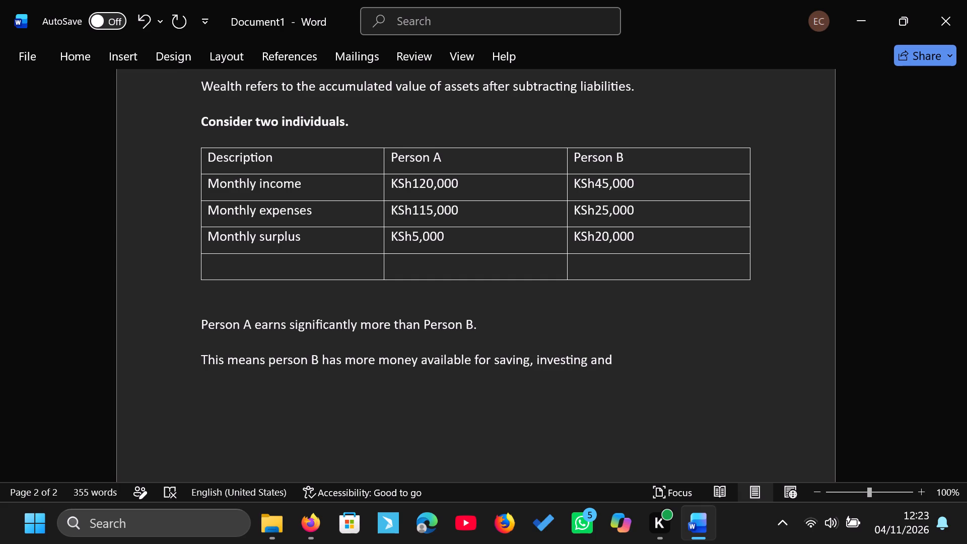
{"action": "type", "text": "building"}
{"action": "key", "text": "space"}
{"action": "type", "text": "fina"}
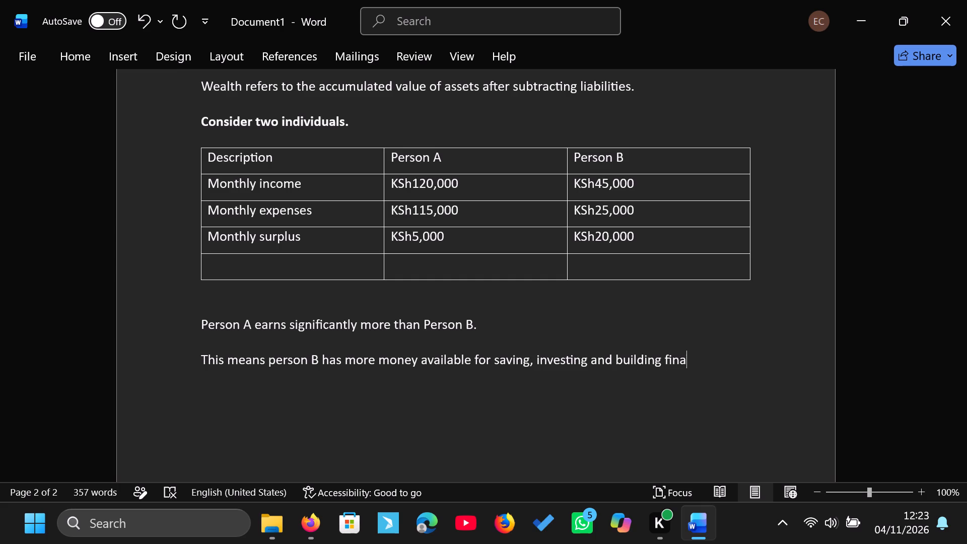
{"action": "type", "text": "ncial"}
{"action": "key", "text": "space"}
{"action": "type", "text": "security"}
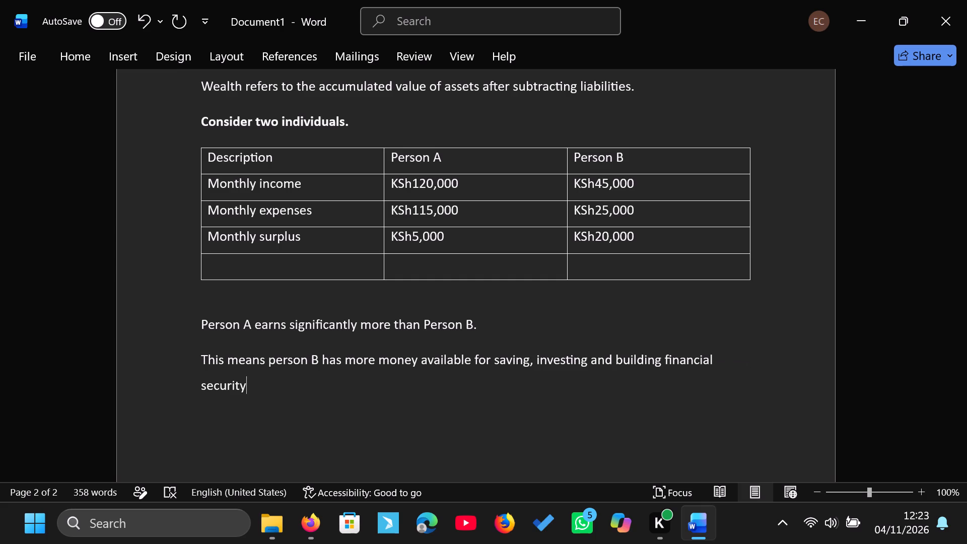
{"action": "key", "text": "period"}
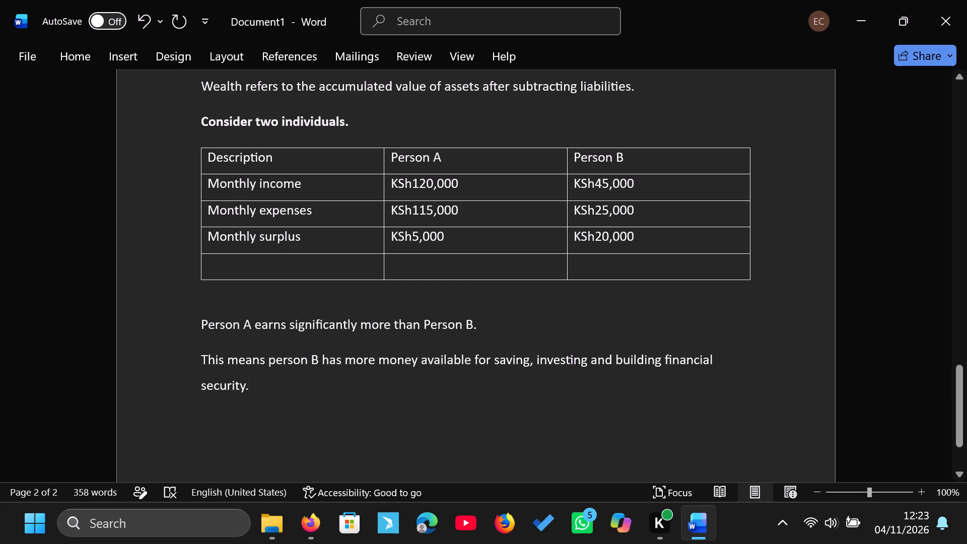
{"action": "key", "text": "Return"}
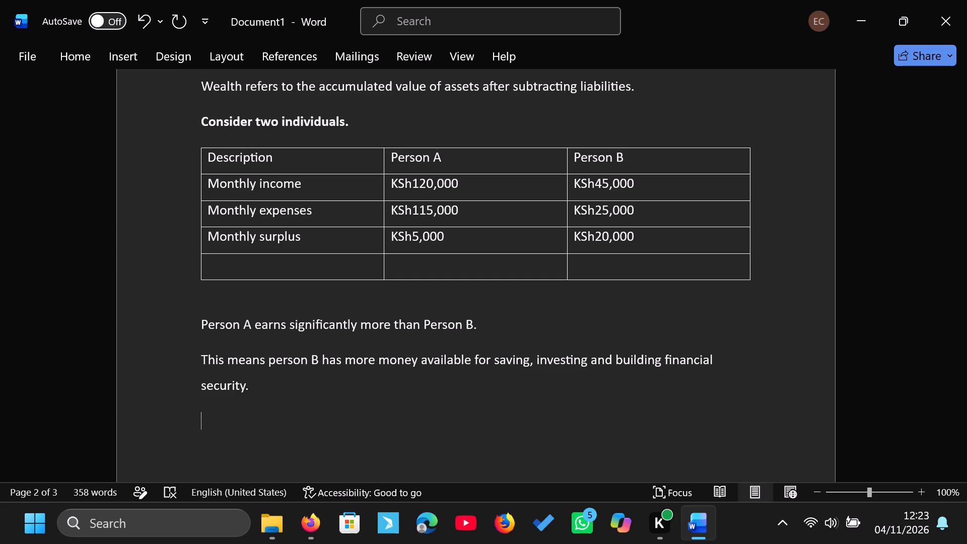
Write the line "Four sources of income" as a new paragraph below the text on person B.
{"action": "key", "text": "shift+f"}
{"action": "type", "text": "our"}
{"action": "key", "text": "space"}
{"action": "type", "text": "Common"}
{"action": "key", "text": "space"}
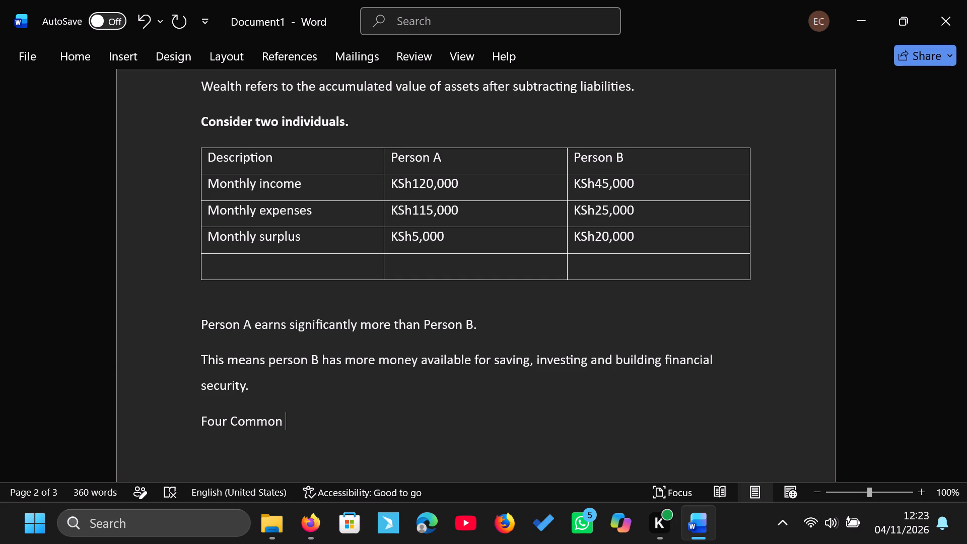
{"action": "key", "text": "BackSpace"}
{"action": "key", "text": "BackSpace"}
{"action": "key", "text": "BackSpace"}
{"action": "key", "text": "BackSpace"}
{"action": "key", "text": "BackSpace"}
{"action": "key", "text": "BackSpace"}
{"action": "key", "text": "BackSpace"}
{"action": "type", "text": "sp"}
{"action": "key", "text": "BackSpace"}
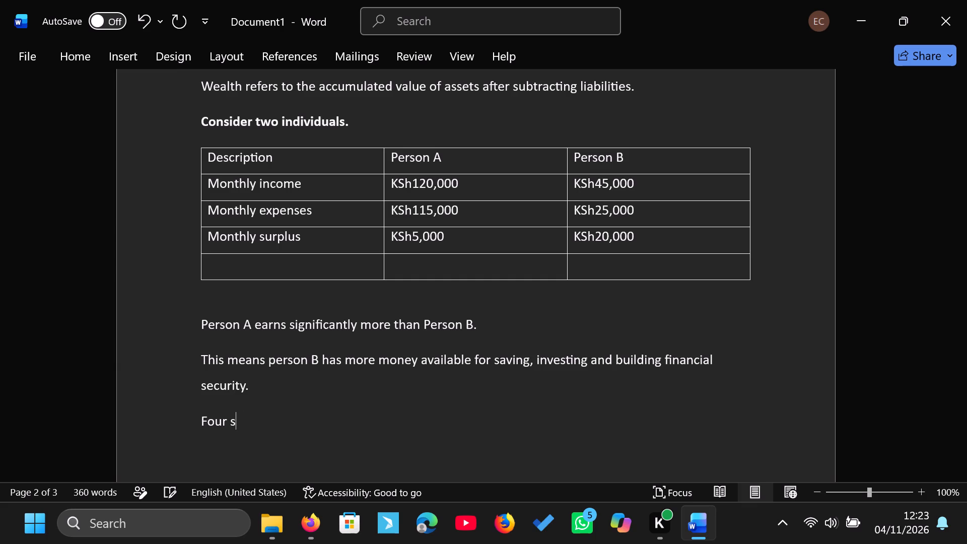
{"action": "type", "text": "our"}
{"action": "type", "text": "ces"}
{"action": "key", "text": "space"}
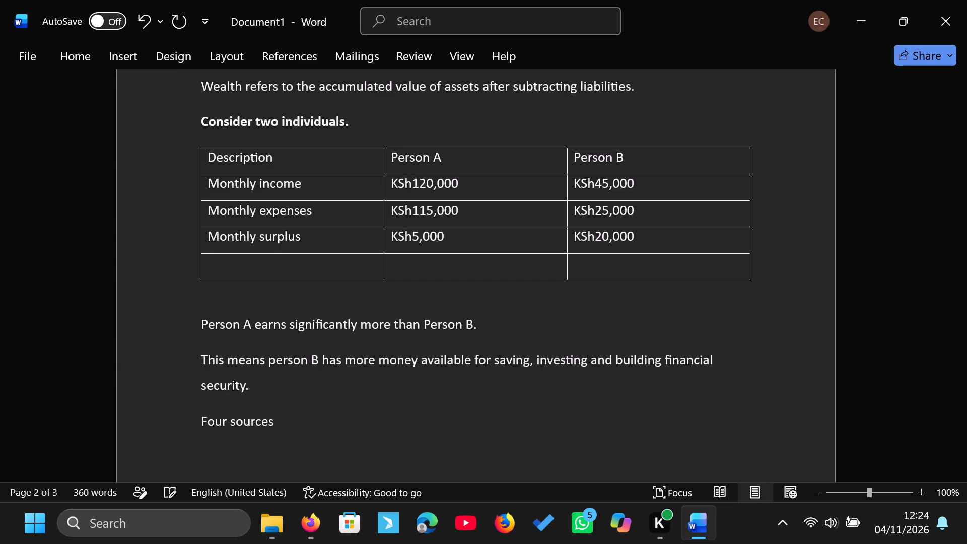
{"action": "type", "text": "of"}
{"action": "key", "text": "space"}
{"action": "key", "text": "shift+i"}
{"action": "key", "text": "BackSpace"}
{"action": "type", "text": "income"}
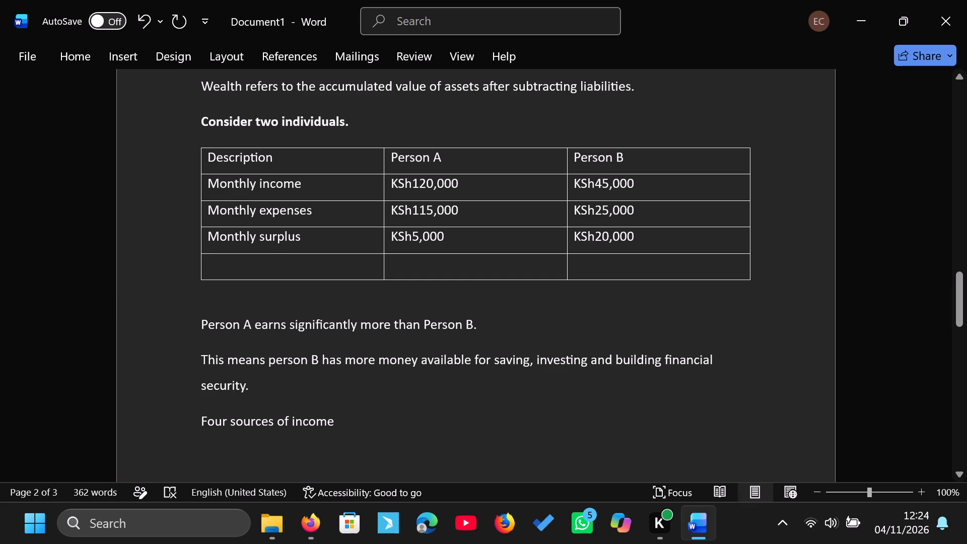
Make the line "Four sources of income" bold.
{"action": "left_click_drag", "start_coordinate": [339, 420], "coordinate": [212, 430]}
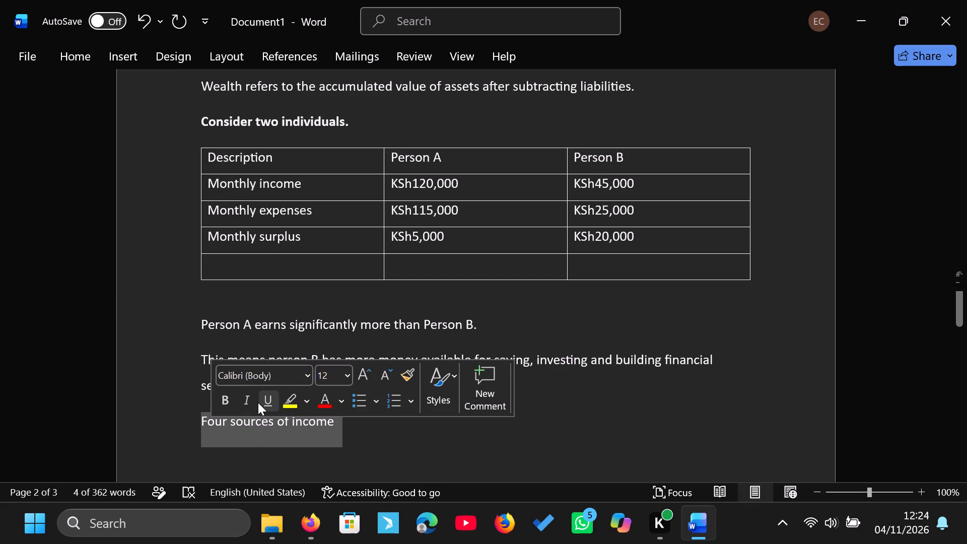
{"action": "left_click", "coordinate": [228, 402]}
{"action": "left_click", "coordinate": [437, 446]}
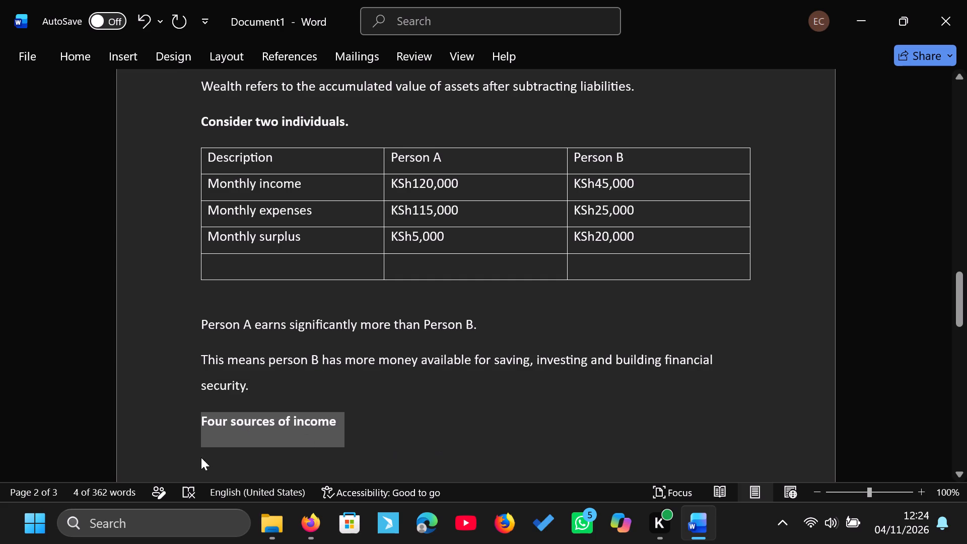
Insert the word "common" after "Four" in the bold income sources heading and start a new paragraph below it.
{"action": "left_click", "coordinate": [226, 421]}
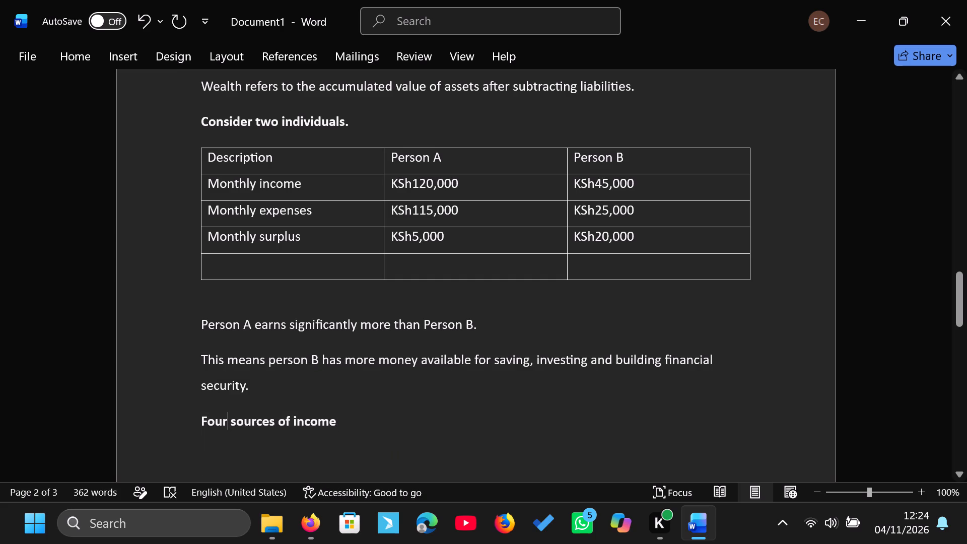
{"action": "key", "text": "space"}
{"action": "type", "text": "common"}
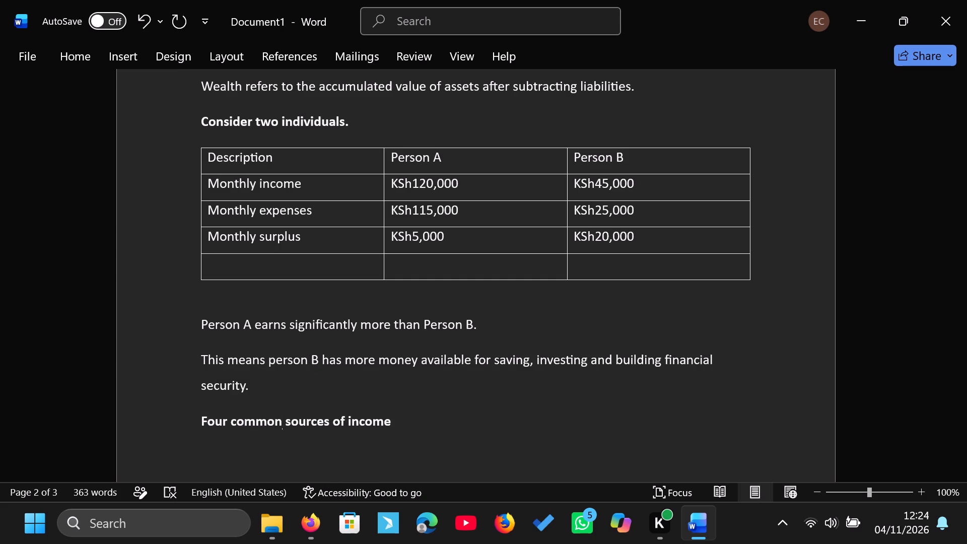
{"action": "left_click", "coordinate": [397, 424]}
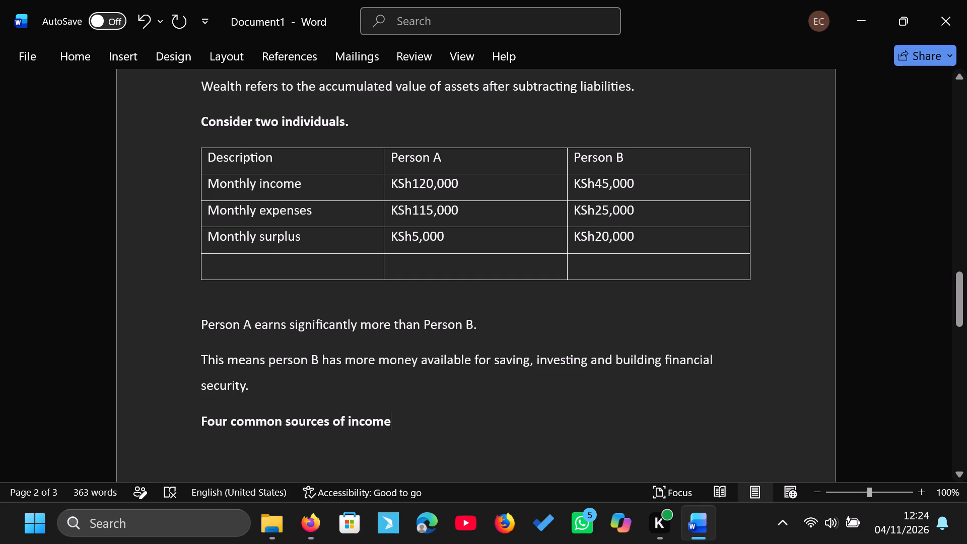
{"action": "key", "text": "BackSpace"}
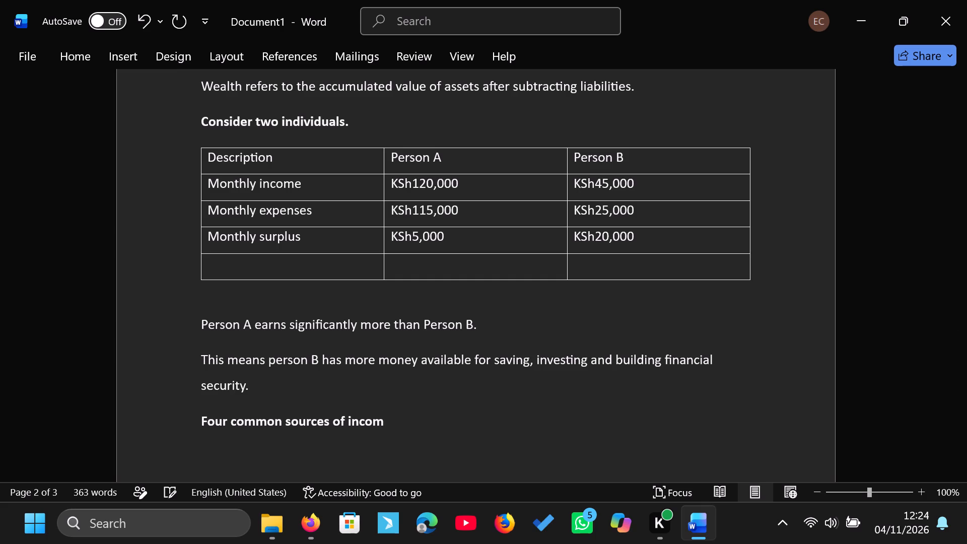
{"action": "key", "text": "n"}
{"action": "key", "text": "BackSpace"}
{"action": "key", "text": "e"}
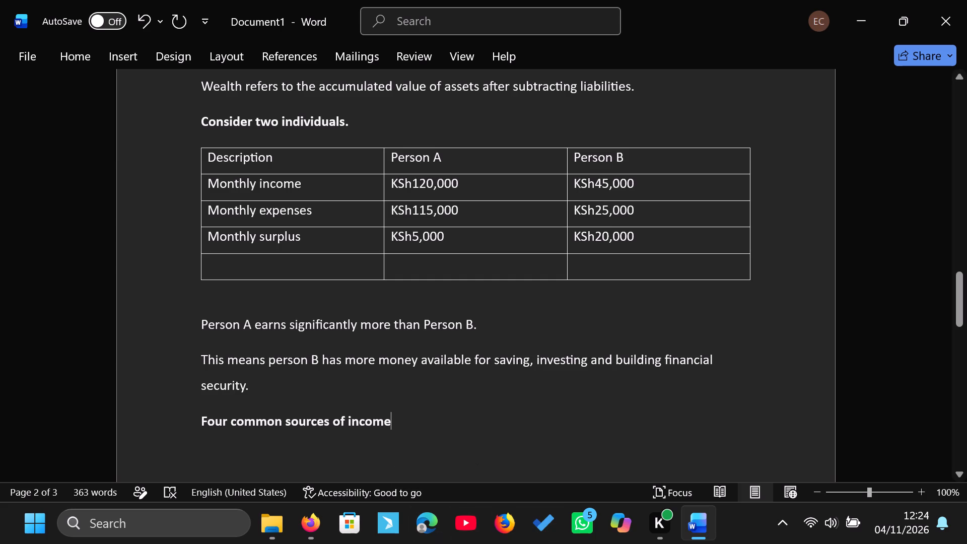
{"action": "key", "text": "Return"}
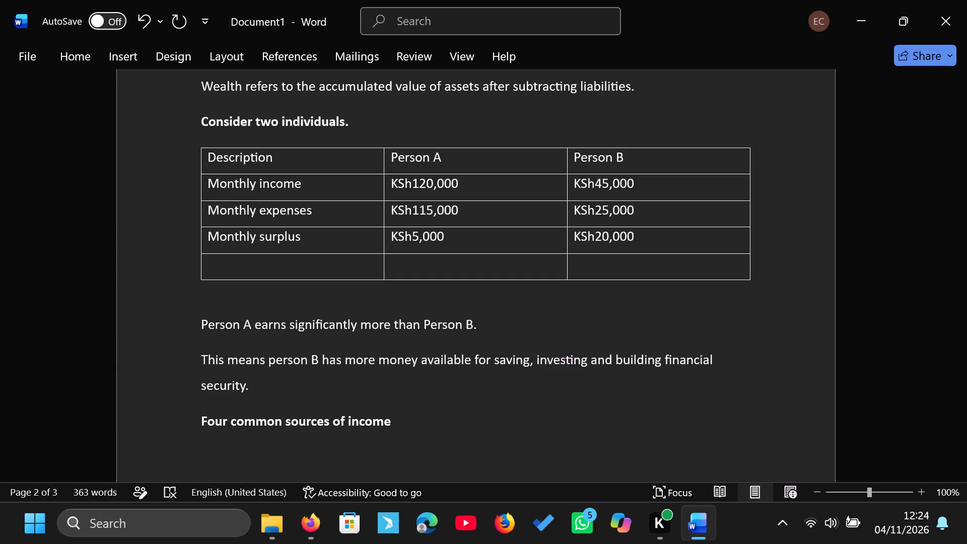
Start a numbered list under the heading with the first item "Employment income-salaries and wages".
{"action": "key", "text": "shift+exclam"}
{"action": "key", "text": "BackSpace"}
{"action": "key", "text": "1"}
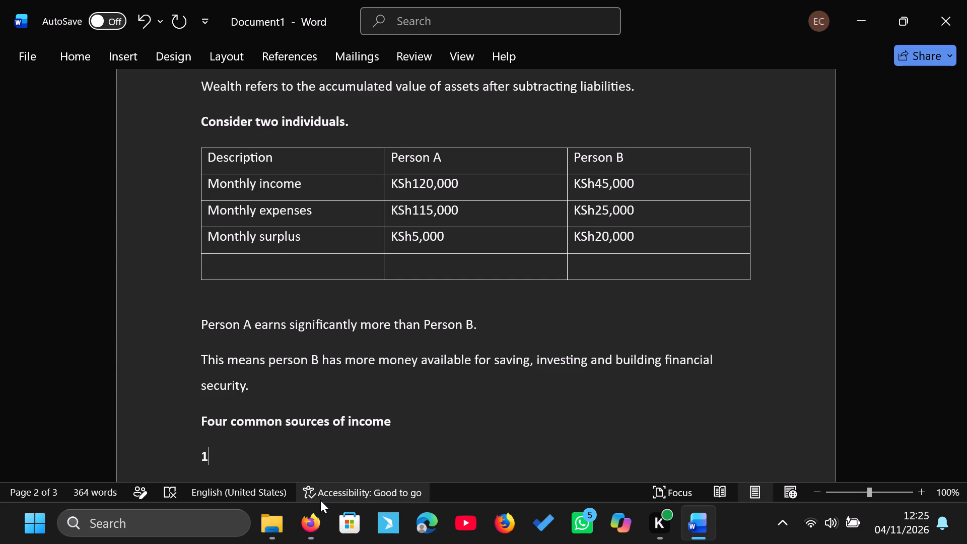
{"action": "key", "text": "shift+e"}
{"action": "key", "text": "BackSpace"}
{"action": "key", "text": "period"}
{"action": "key", "text": "space"}
{"action": "type", "text": "Employment"}
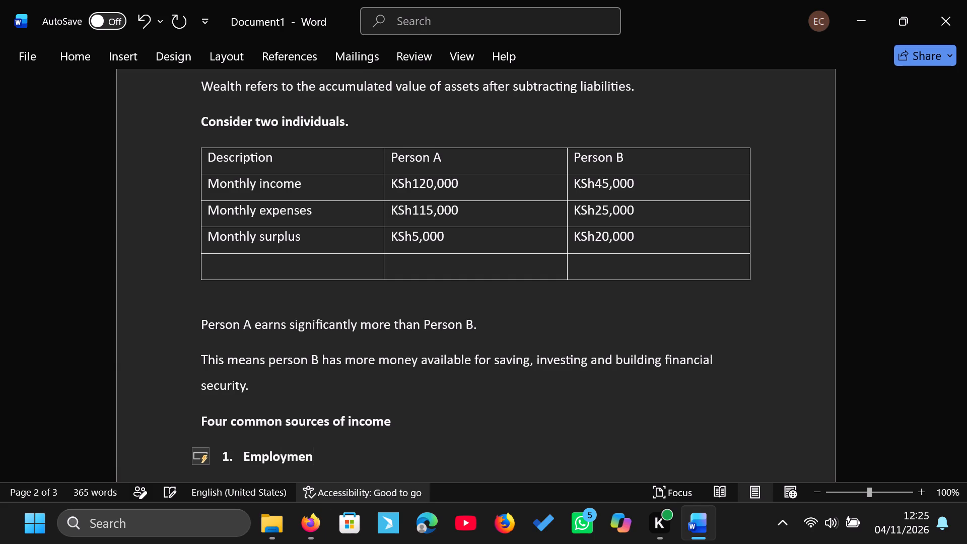
{"action": "key", "text": "space"}
{"action": "type", "text": "income"}
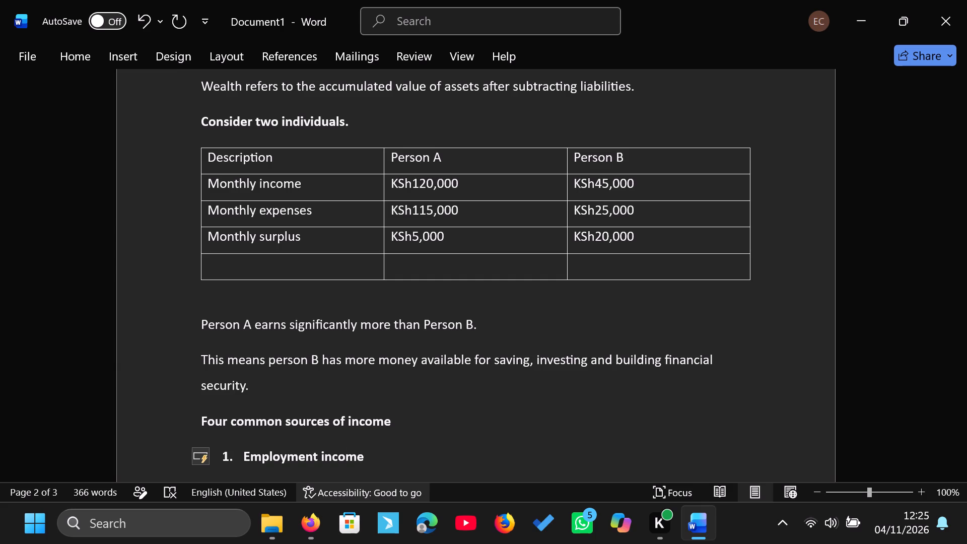
{"action": "key", "text": "minus"}
{"action": "type", "text": "salaries and"}
{"action": "key", "text": "space"}
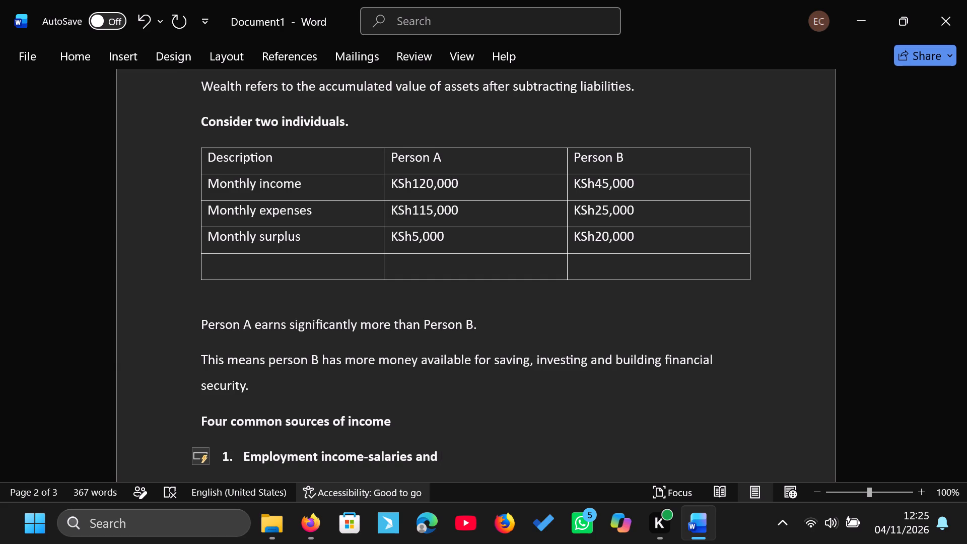
{"action": "type", "text": "wages"}
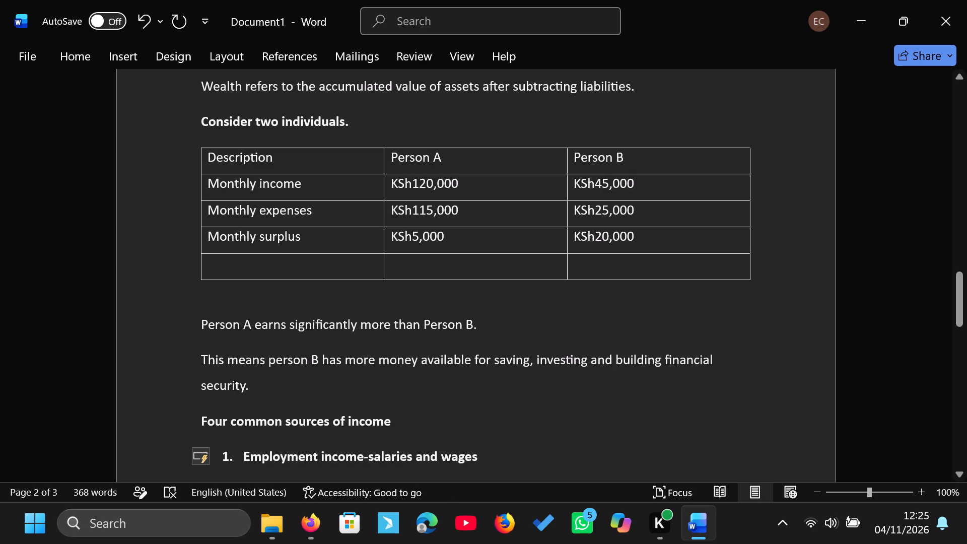
Remove the bold formatting from the first list item, "Employment income-salaries and wages".
{"action": "left_click_drag", "start_coordinate": [476, 457], "coordinate": [222, 452]}
{"action": "left_click", "coordinate": [60, 56]}
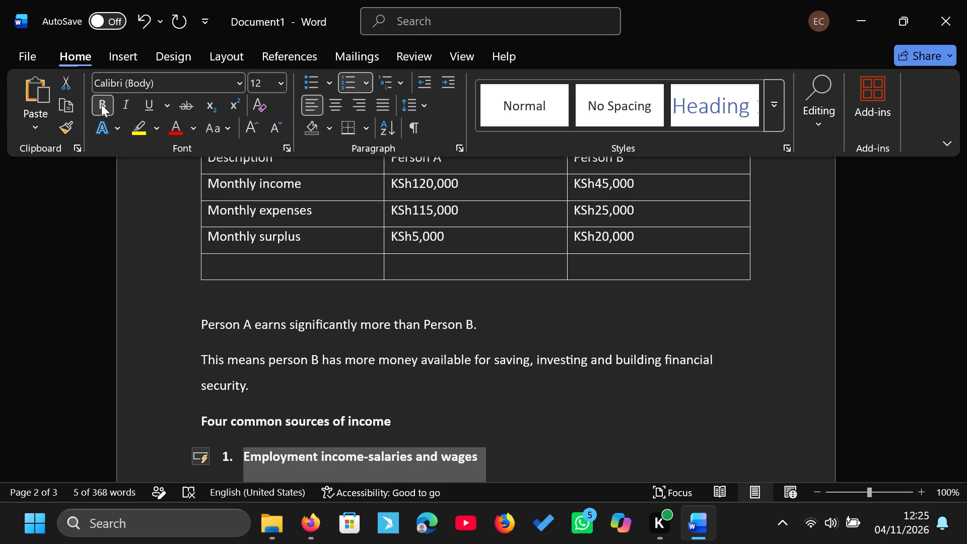
{"action": "left_click", "coordinate": [101, 104]}
{"action": "left_click", "coordinate": [488, 444]}
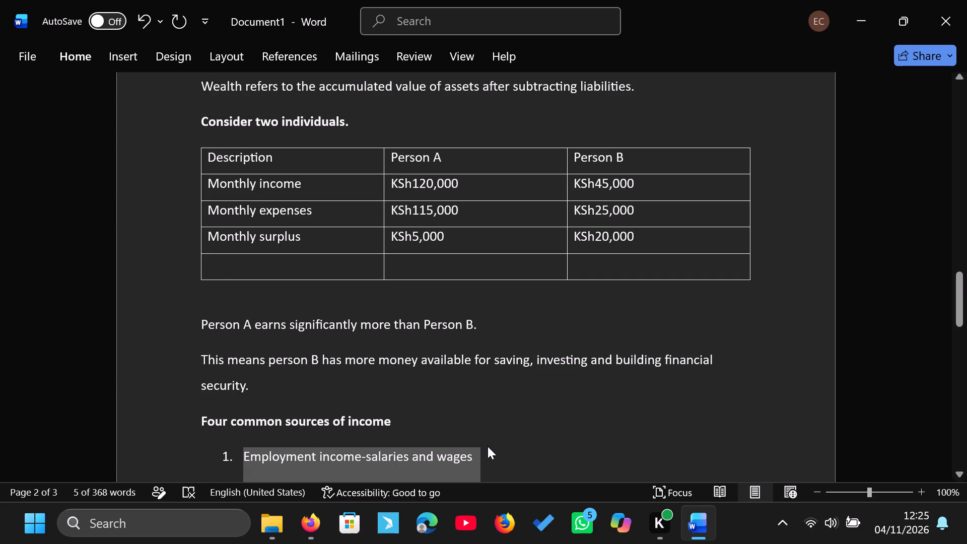
{"action": "left_click", "coordinate": [490, 456]}
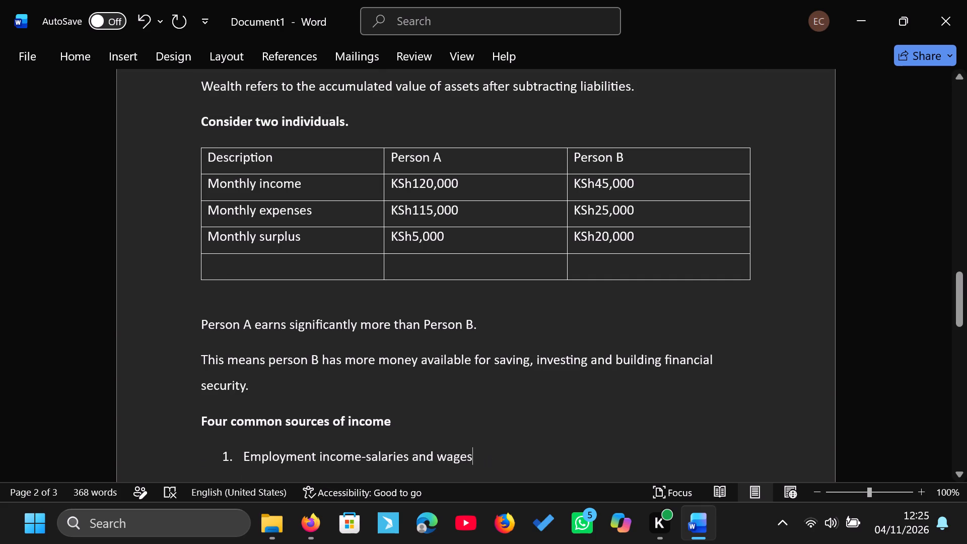
Add the second list item "Business income-profits generated through commercial activities." and start a third item.
{"action": "key", "text": "Return"}
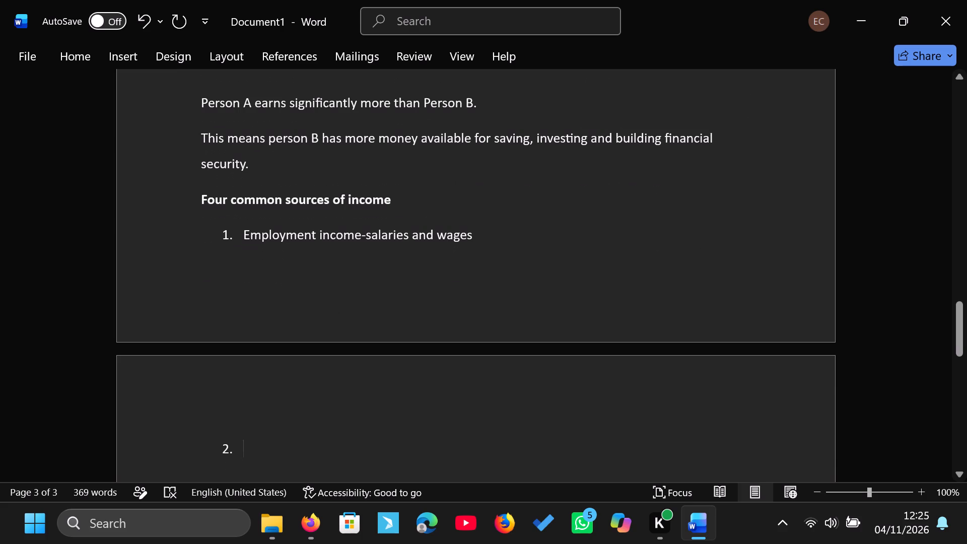
{"action": "key", "text": "shift+b"}
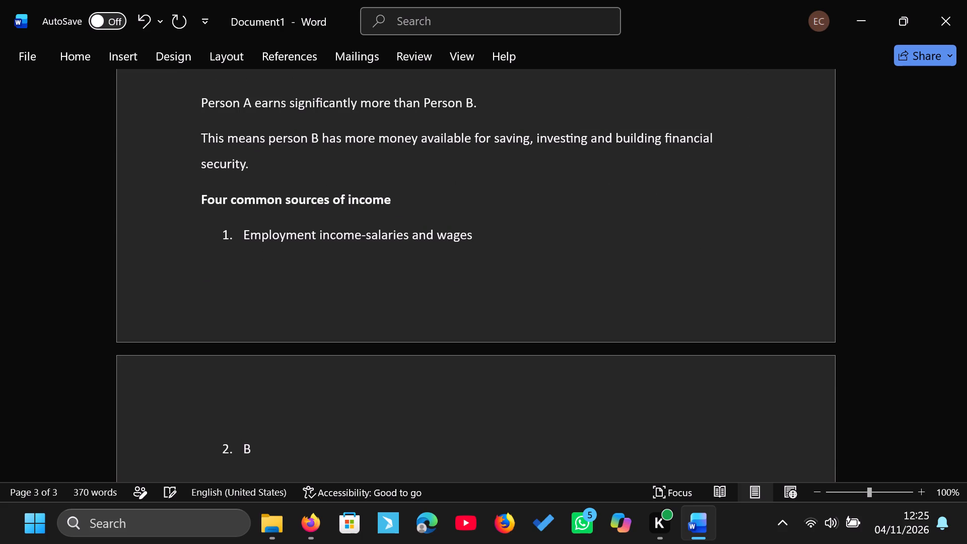
{"action": "type", "text": "usiness income"}
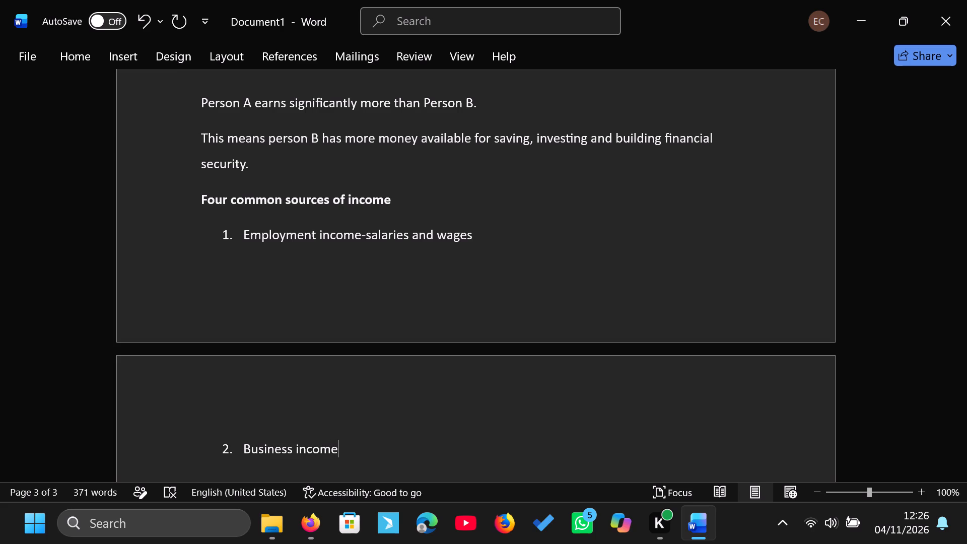
{"action": "key", "text": "minus"}
{"action": "type", "text": "profits"}
{"action": "key", "text": "space"}
{"action": "type", "text": "generated"}
{"action": "key", "text": "space"}
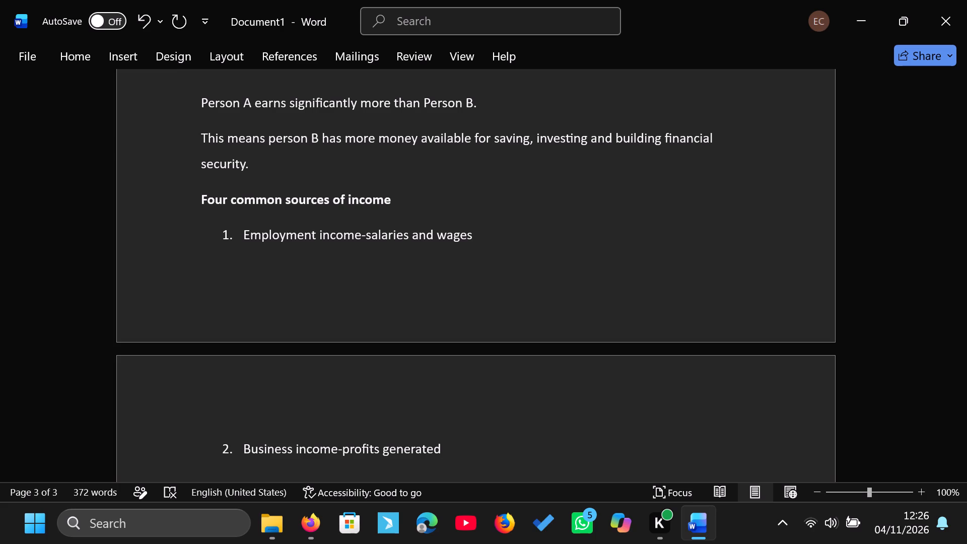
{"action": "type", "text": "through"}
{"action": "key", "text": "space"}
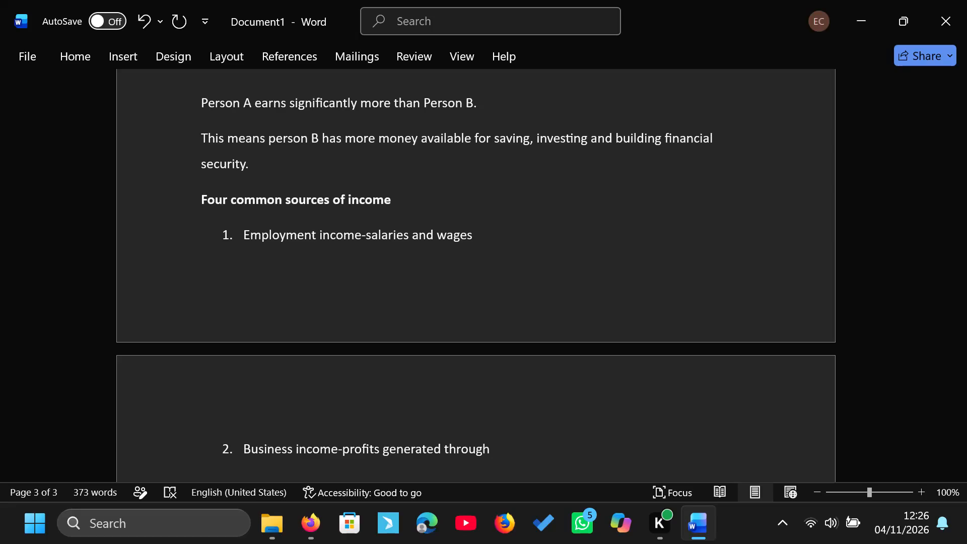
{"action": "type", "text": "commer"}
{"action": "type", "text": "cial activities"}
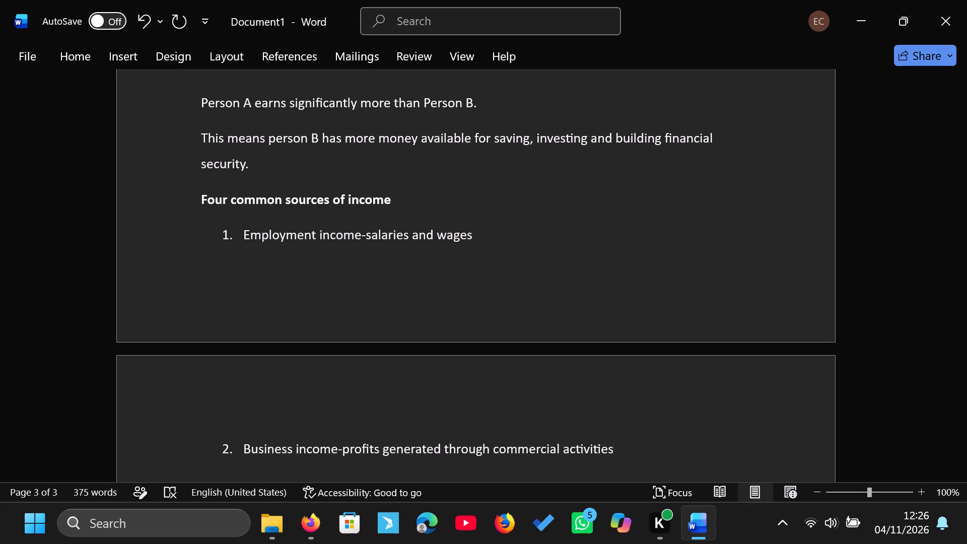
{"action": "key", "text": "period"}
{"action": "key", "text": "Return"}
Write the beginning of the third list item as "Investment income-interest, ", matching the hyphenated format of the items above.
{"action": "key", "text": "i"}
{"action": "key", "text": "BackSpace"}
{"action": "key", "text": "shift+i"}
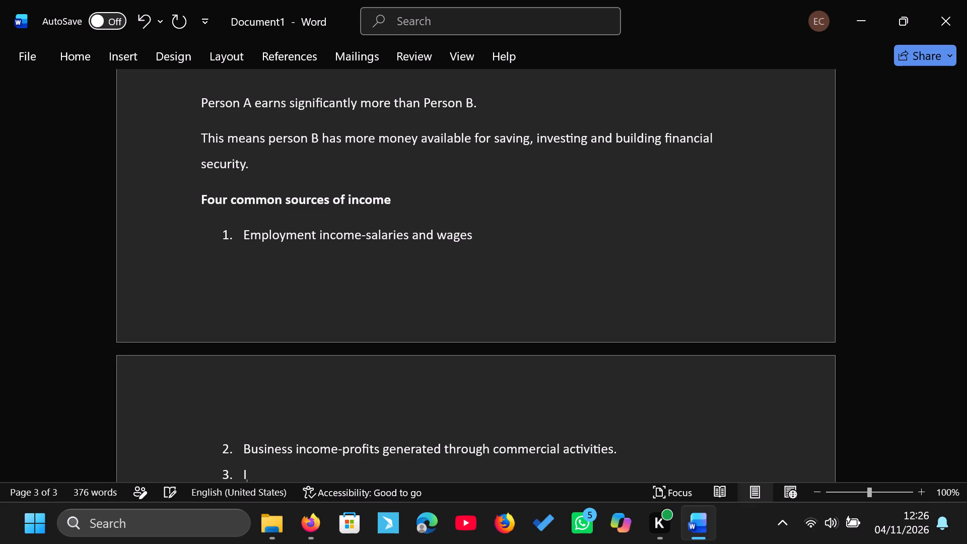
{"action": "key", "text": "b"}
{"action": "key", "text": "BackSpace"}
{"action": "type", "text": "nvestments"}
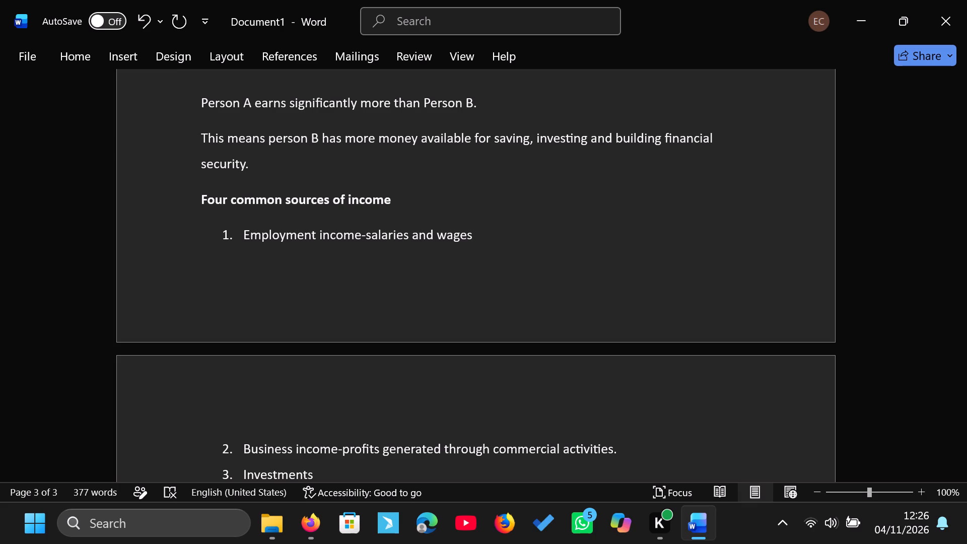
{"action": "key", "text": "BackSpace"}
{"action": "key", "text": "space"}
{"action": "type", "text": "income"}
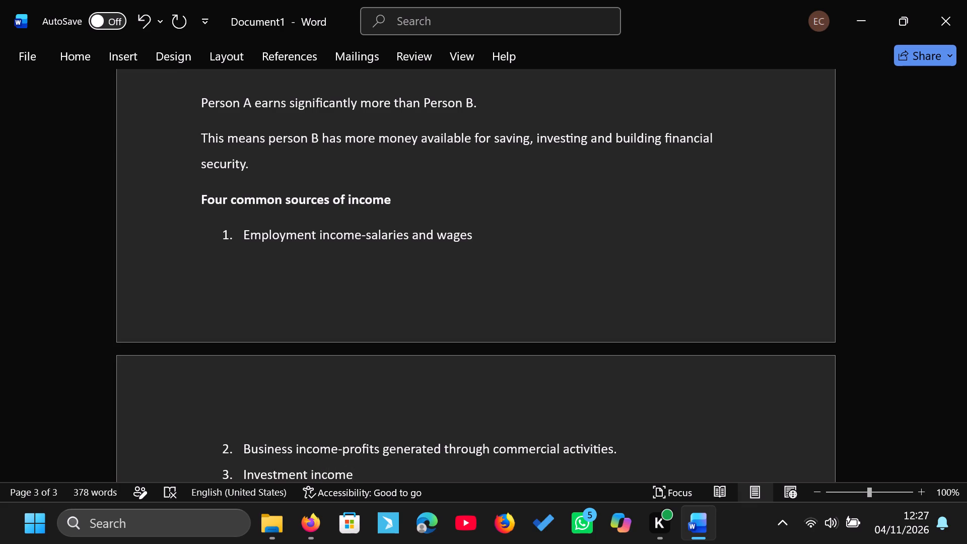
{"action": "key", "text": "space"}
{"action": "key", "text": "BackSpace"}
{"action": "key", "text": "shift+underscore"}
{"action": "key", "text": "BackSpace"}
{"action": "key", "text": "minus"}
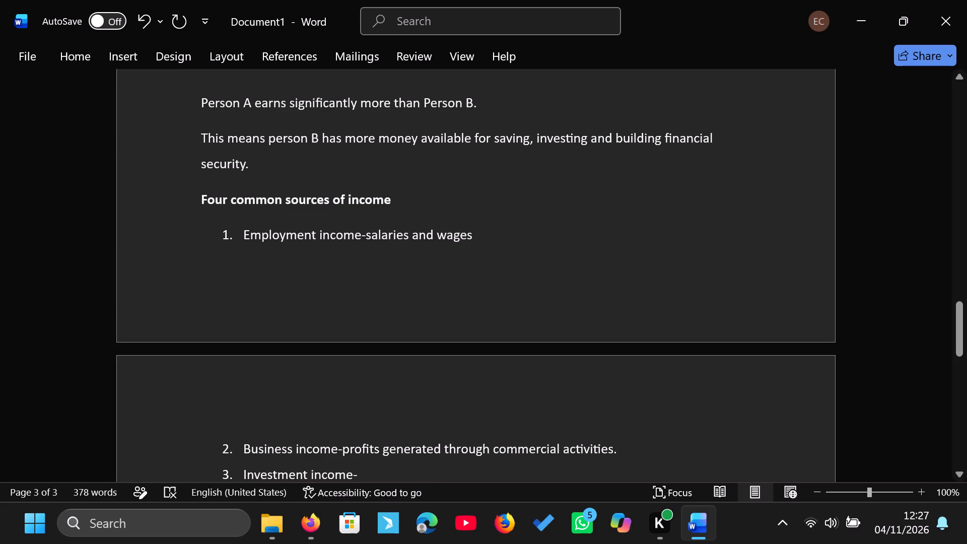
{"action": "type", "text": "int"}
{"action": "type", "text": "erest"}
{"action": "key", "text": "space"}
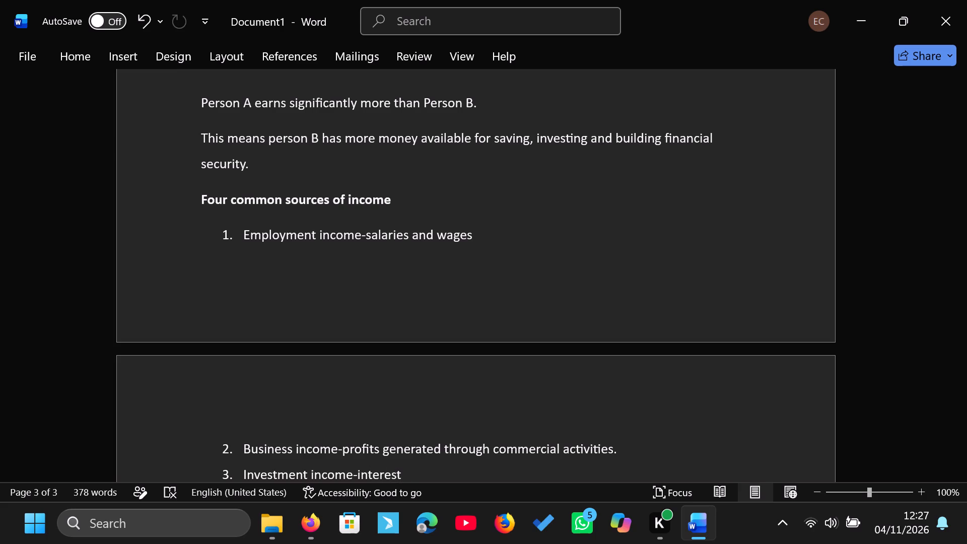
{"action": "key", "text": "comma"}
{"action": "key", "text": "BackSpace"}
{"action": "key", "text": "BackSpace"}
{"action": "key", "text": "comma"}
{"action": "key", "text": "space"}
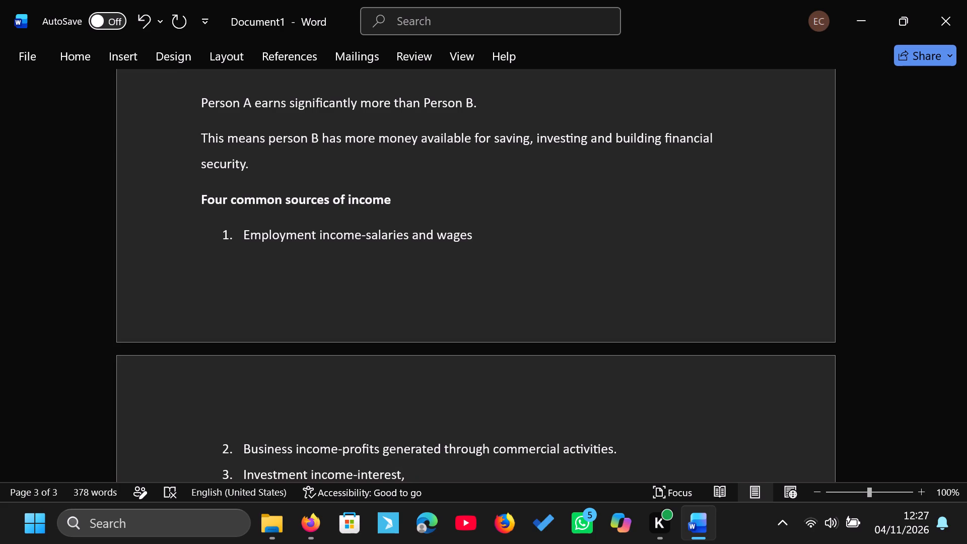